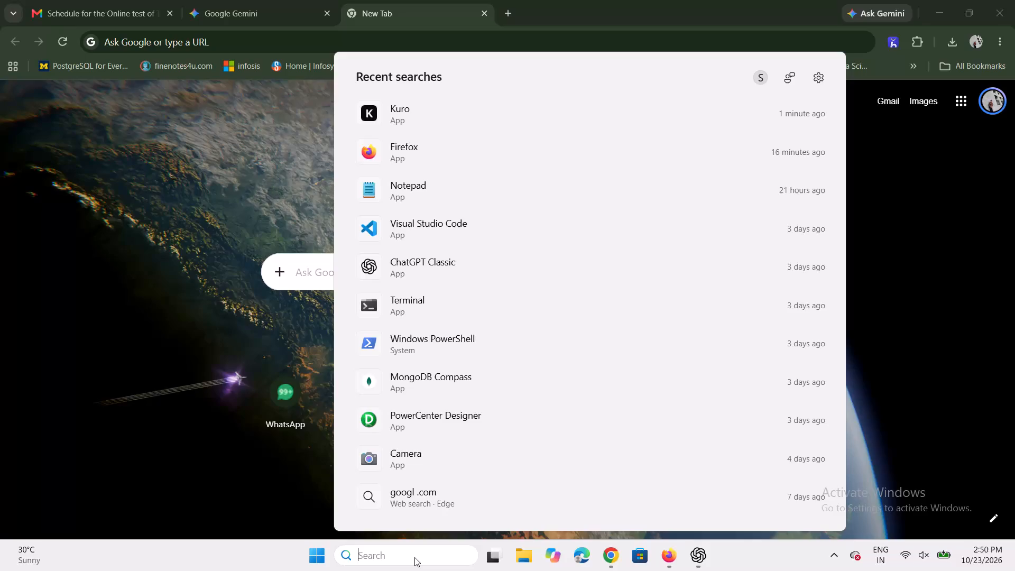
In File Explorer, search Home for "new" and copy New_General_CV.pdf located on the Desktop.
left_click(525, 552)
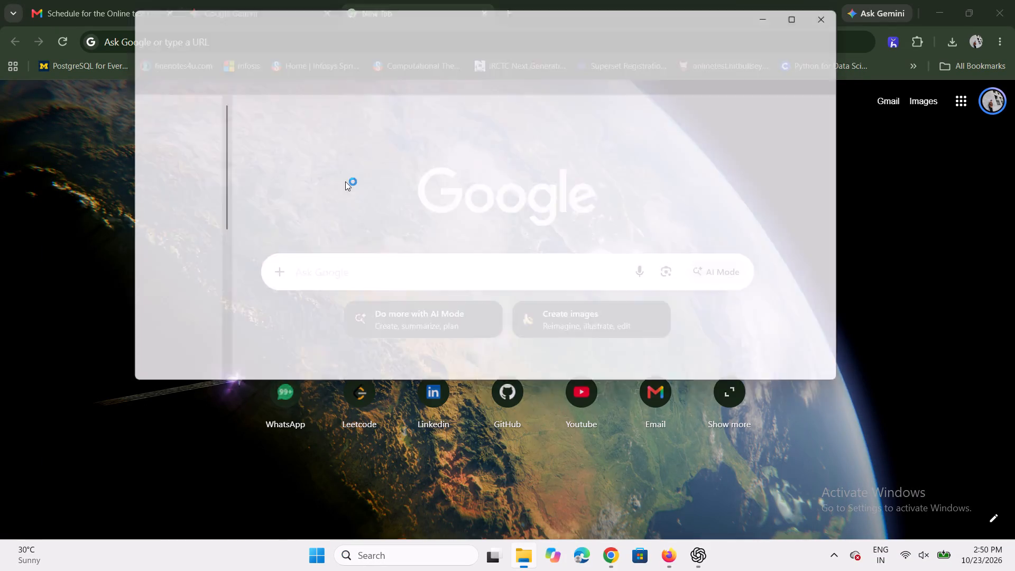
left_click(814, 8)
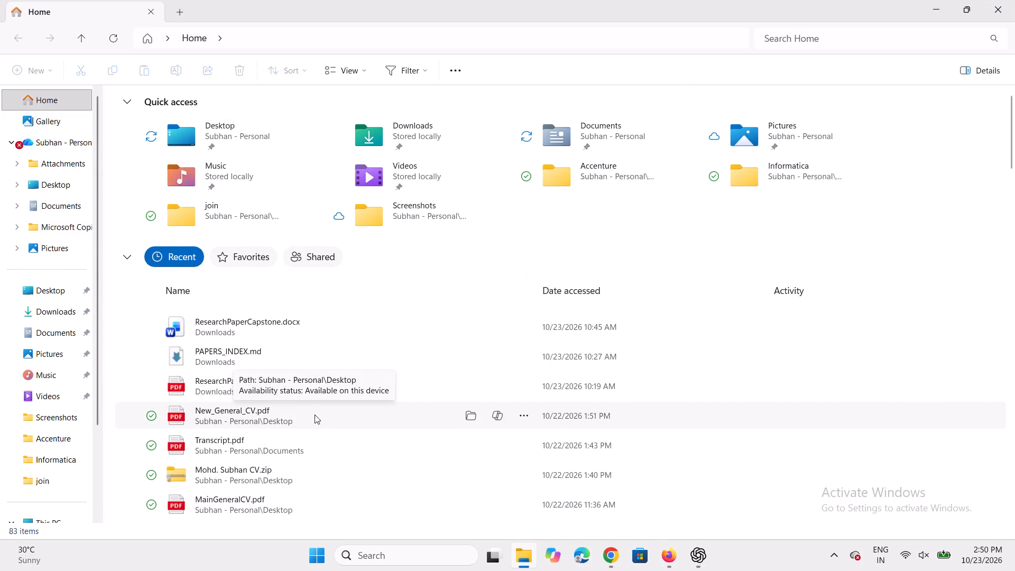
left_click(858, 32)
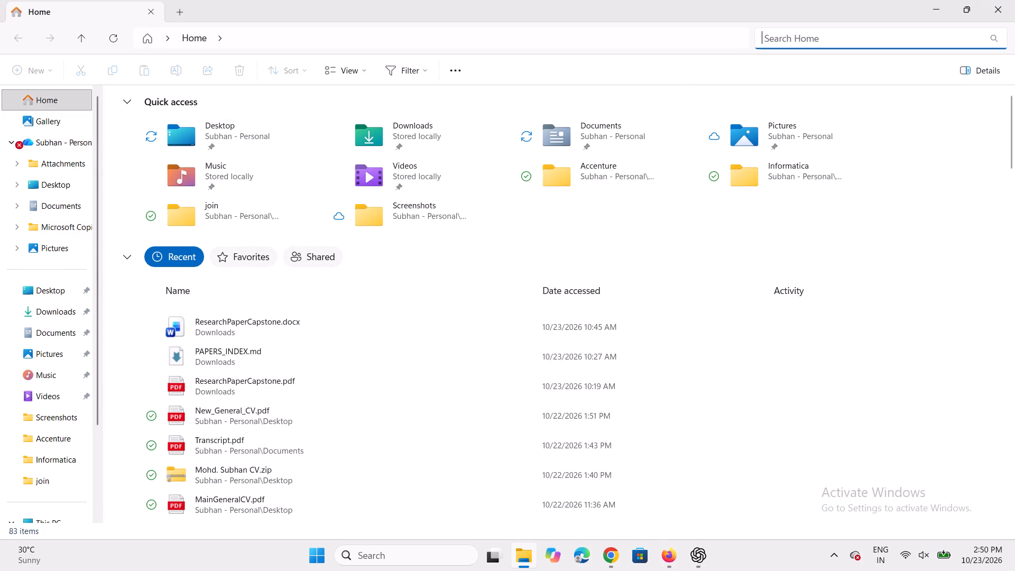
type("new")
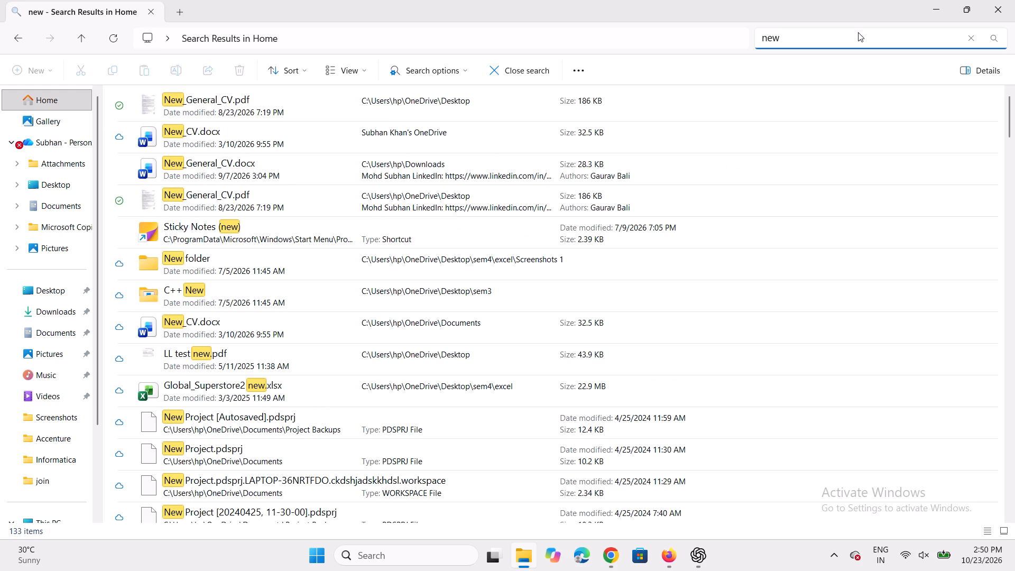
right_click(474, 110)
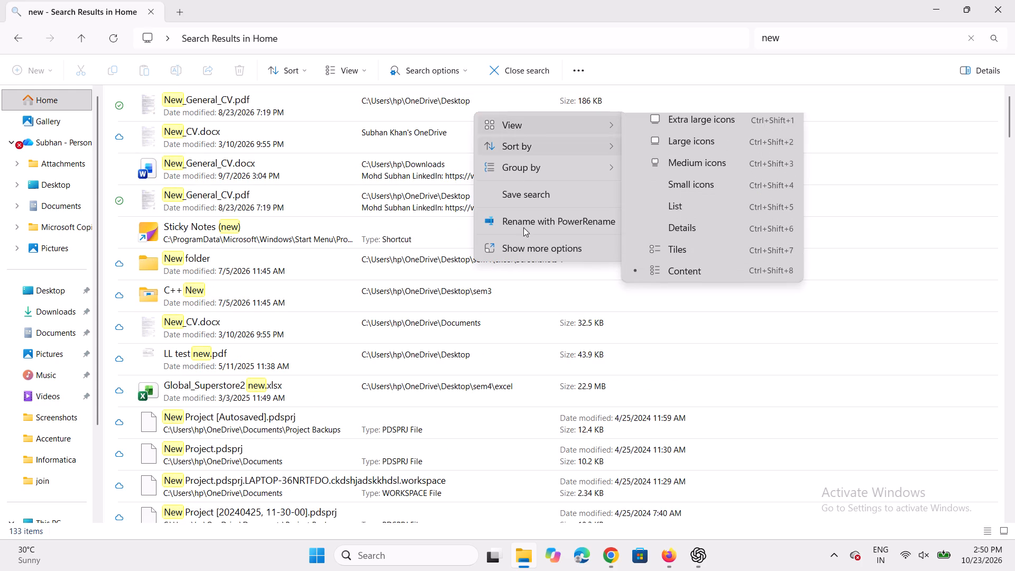
left_click(404, 98)
key("ctrl+c")
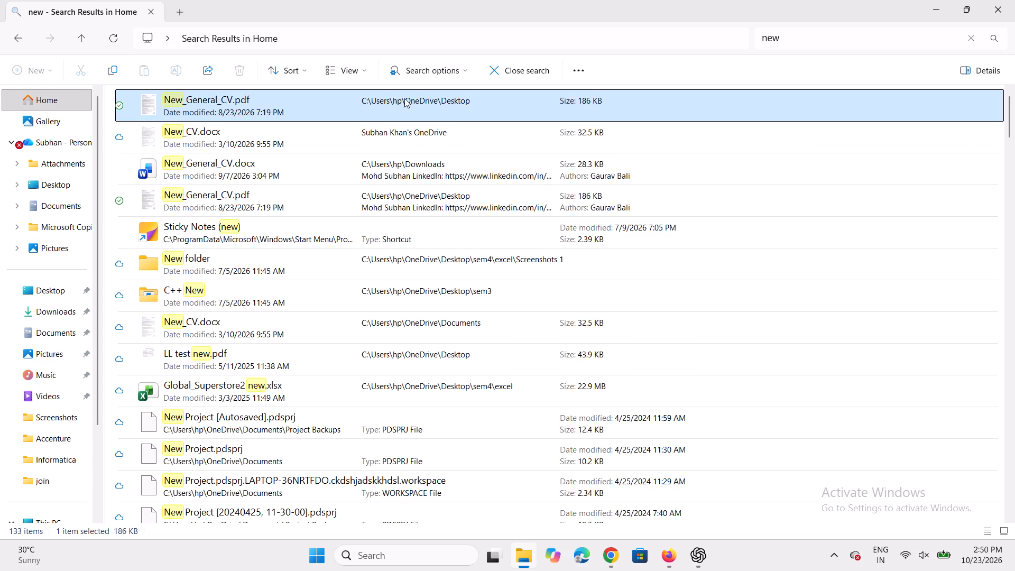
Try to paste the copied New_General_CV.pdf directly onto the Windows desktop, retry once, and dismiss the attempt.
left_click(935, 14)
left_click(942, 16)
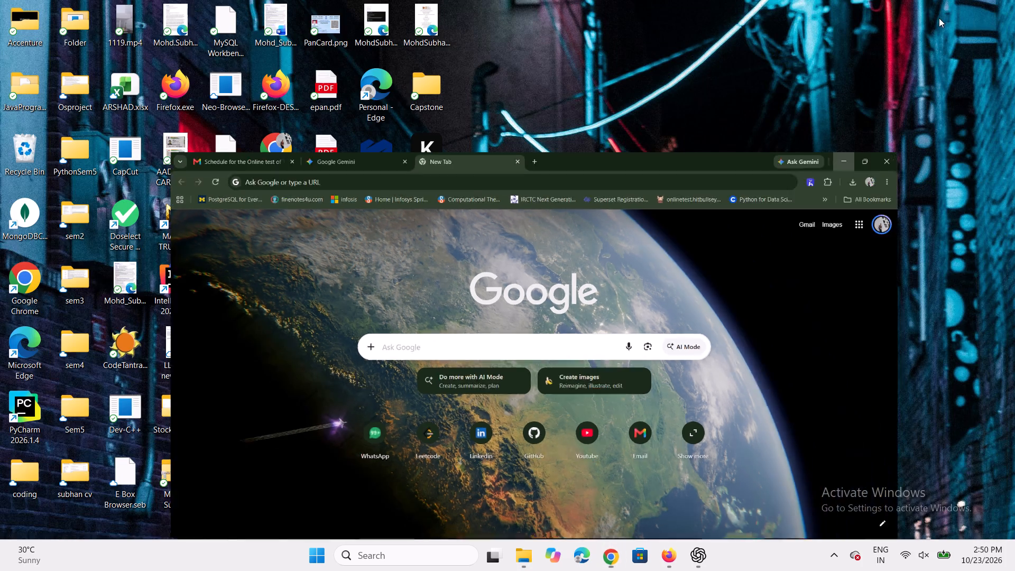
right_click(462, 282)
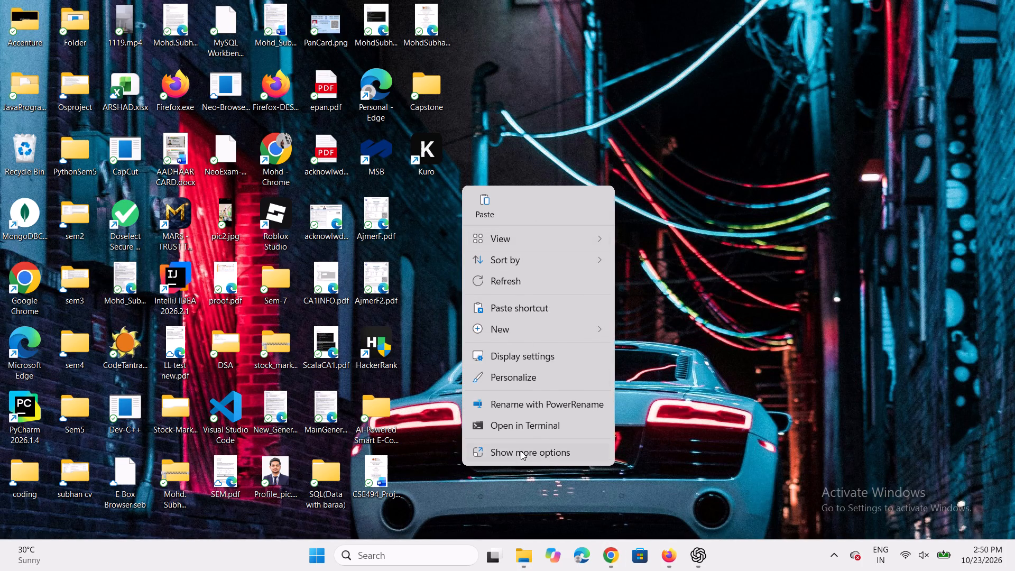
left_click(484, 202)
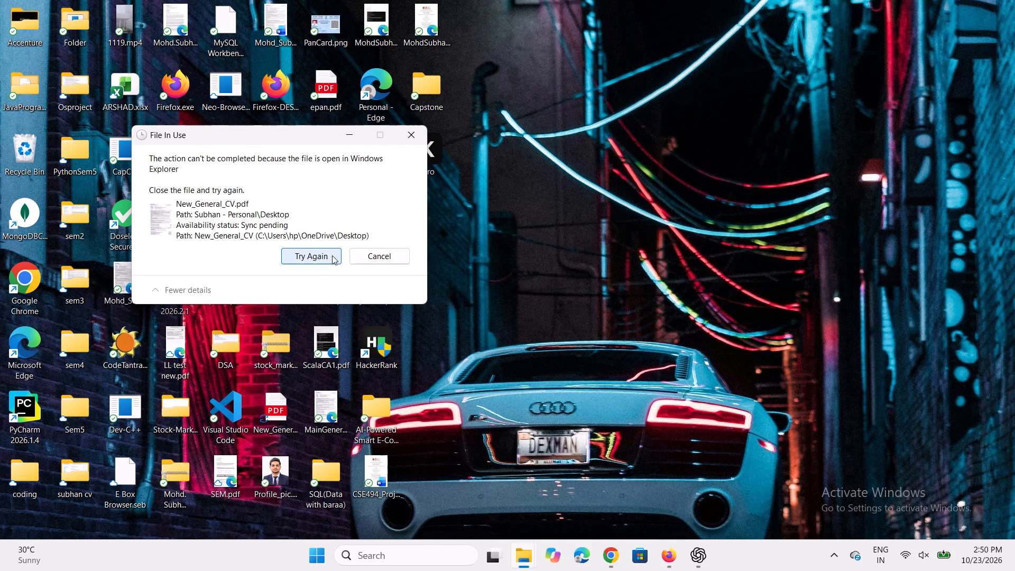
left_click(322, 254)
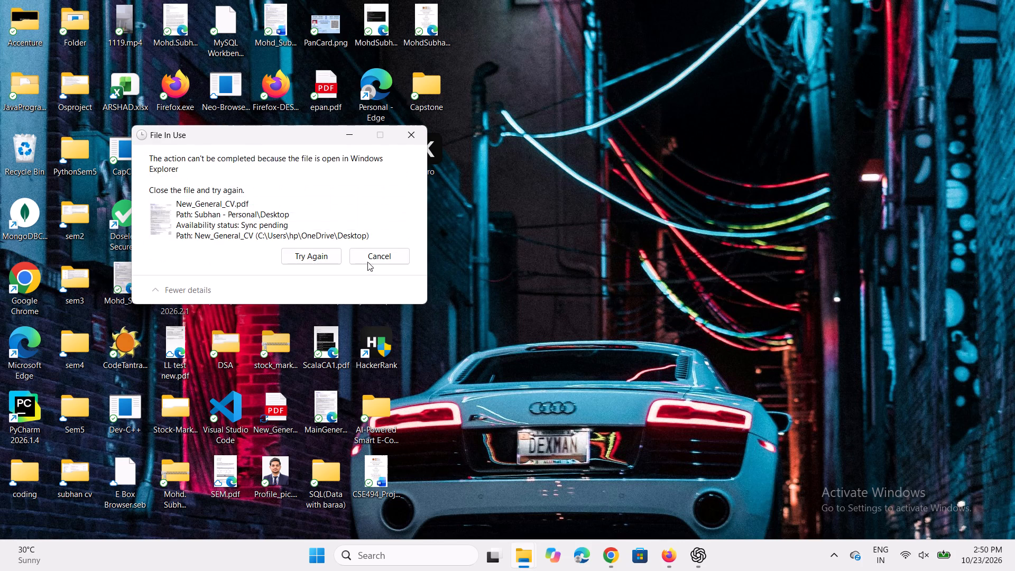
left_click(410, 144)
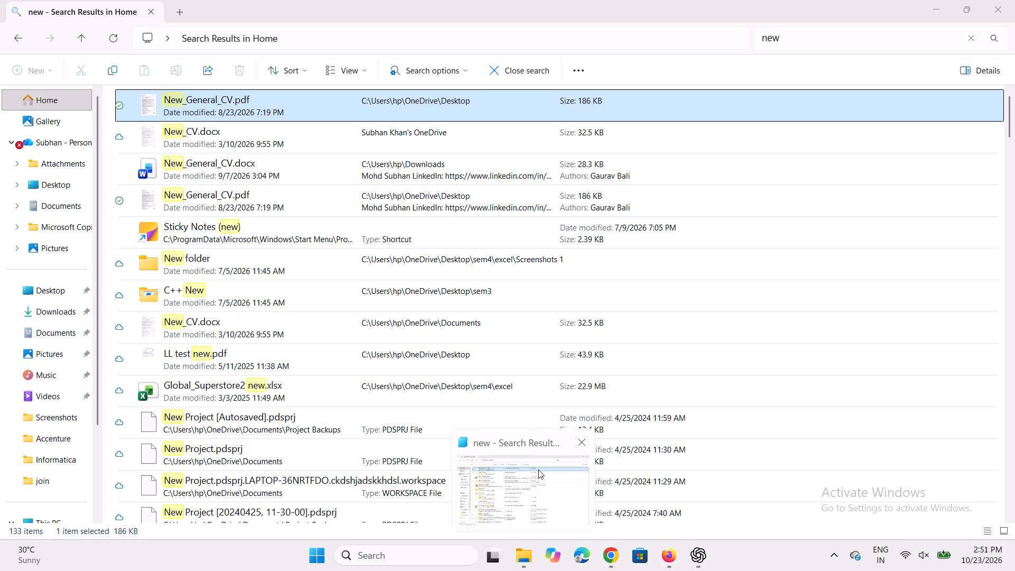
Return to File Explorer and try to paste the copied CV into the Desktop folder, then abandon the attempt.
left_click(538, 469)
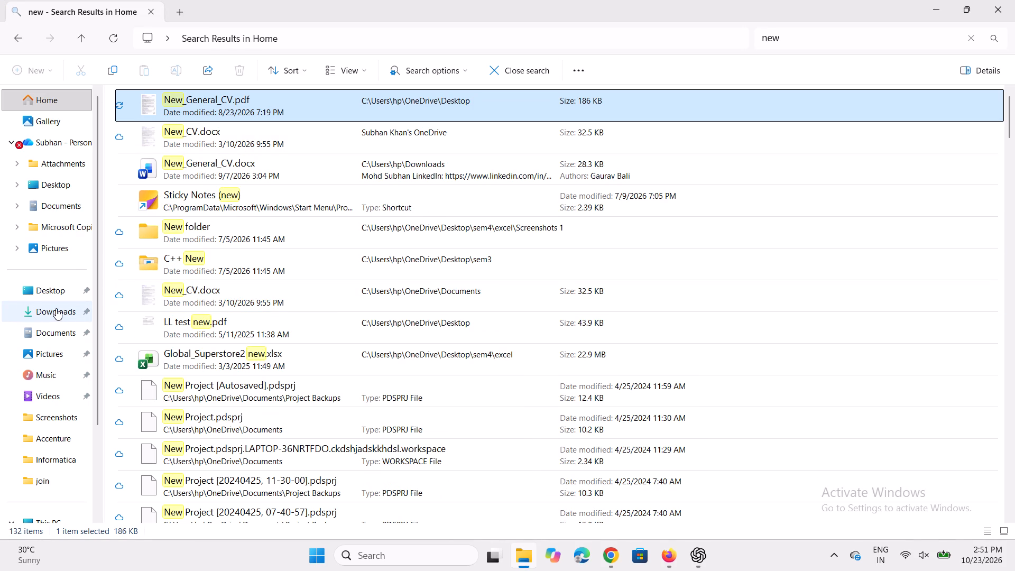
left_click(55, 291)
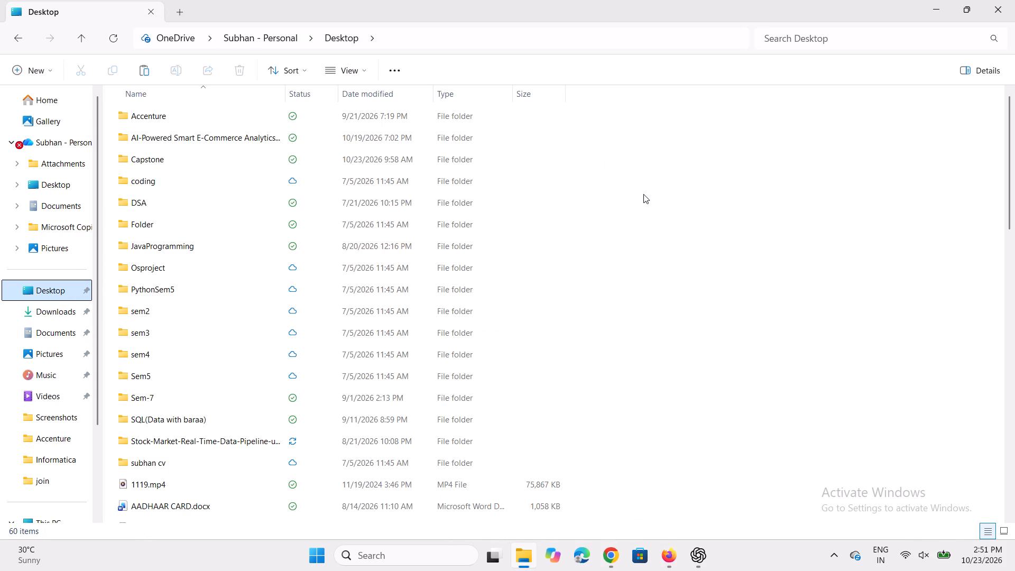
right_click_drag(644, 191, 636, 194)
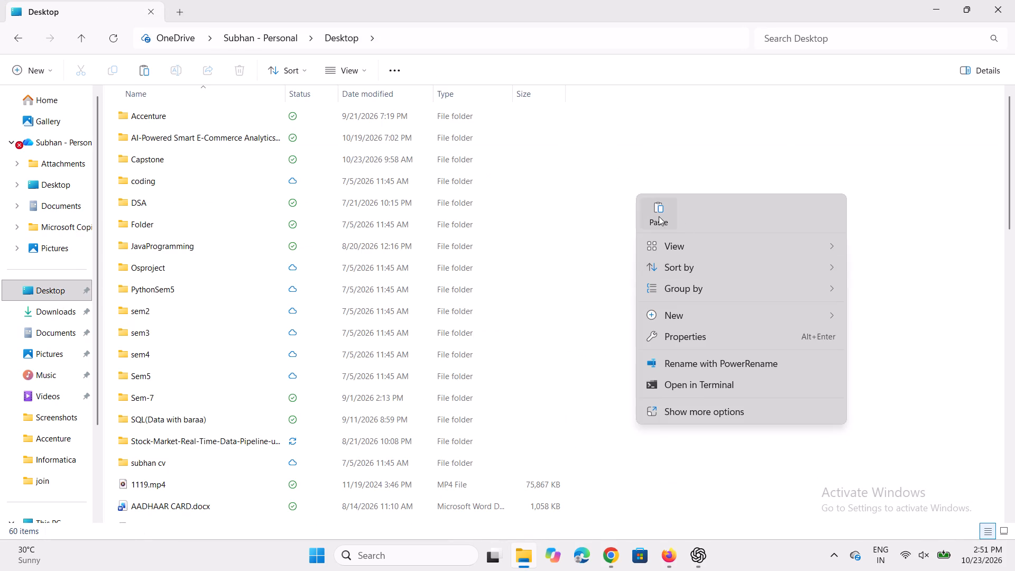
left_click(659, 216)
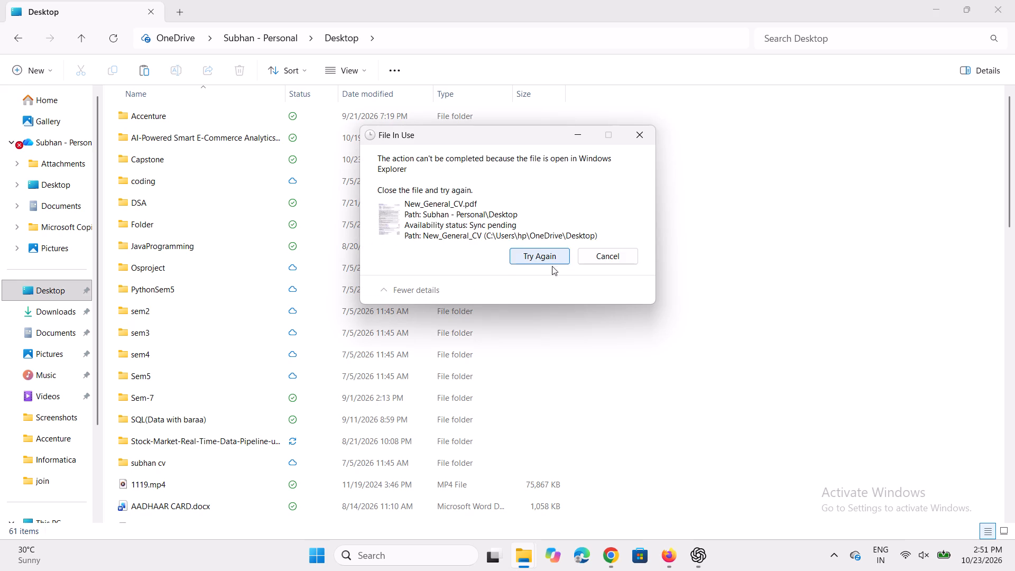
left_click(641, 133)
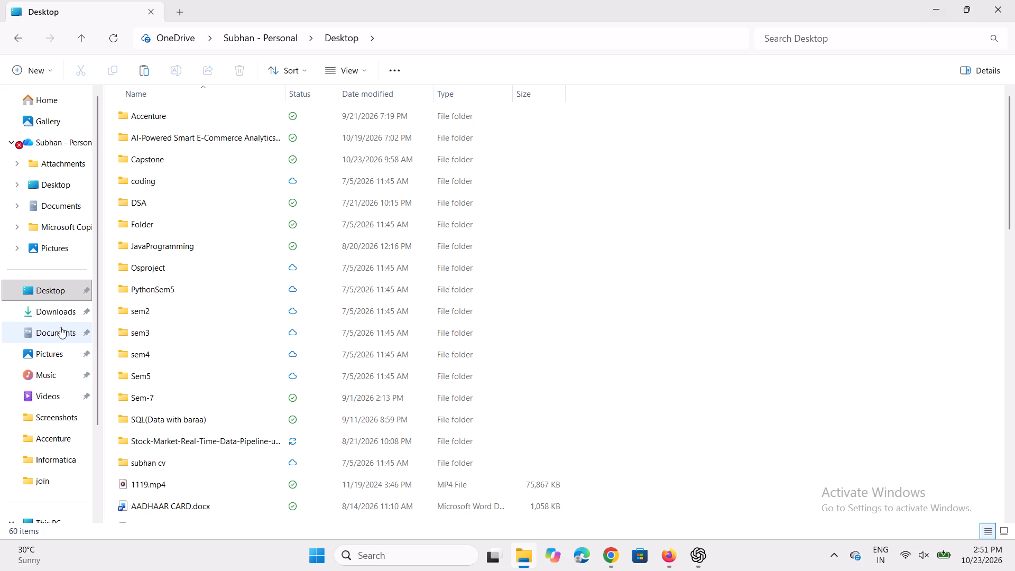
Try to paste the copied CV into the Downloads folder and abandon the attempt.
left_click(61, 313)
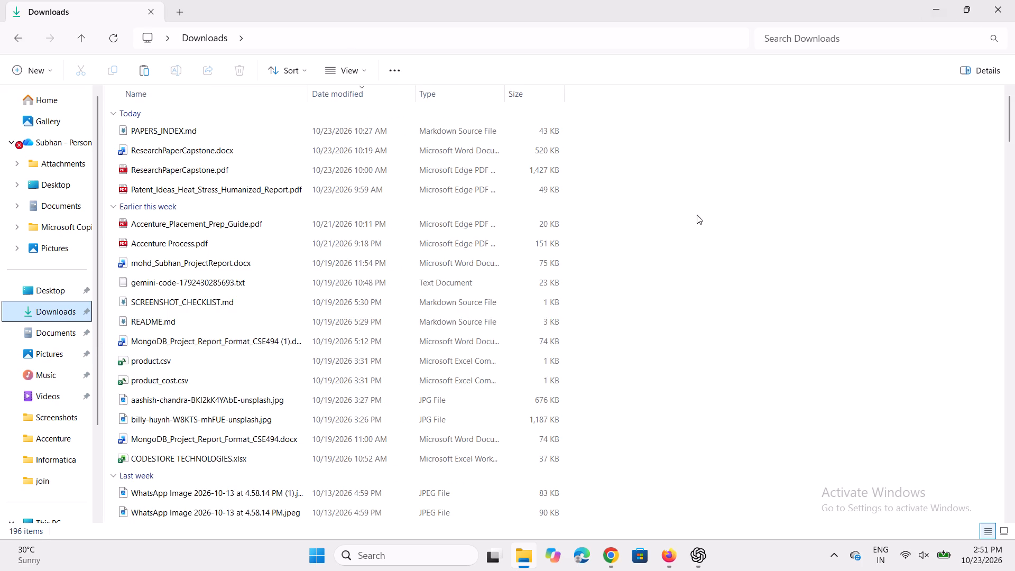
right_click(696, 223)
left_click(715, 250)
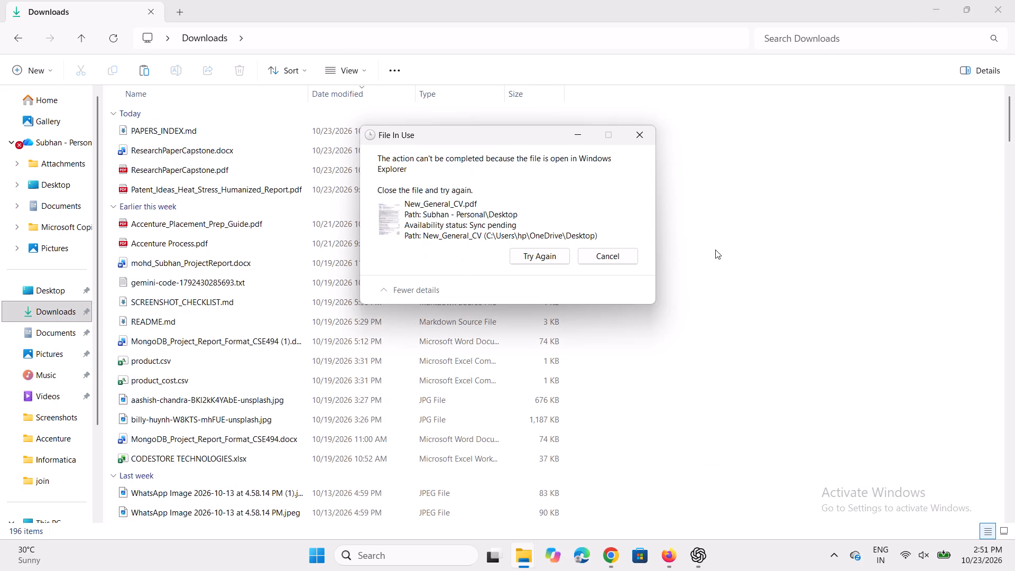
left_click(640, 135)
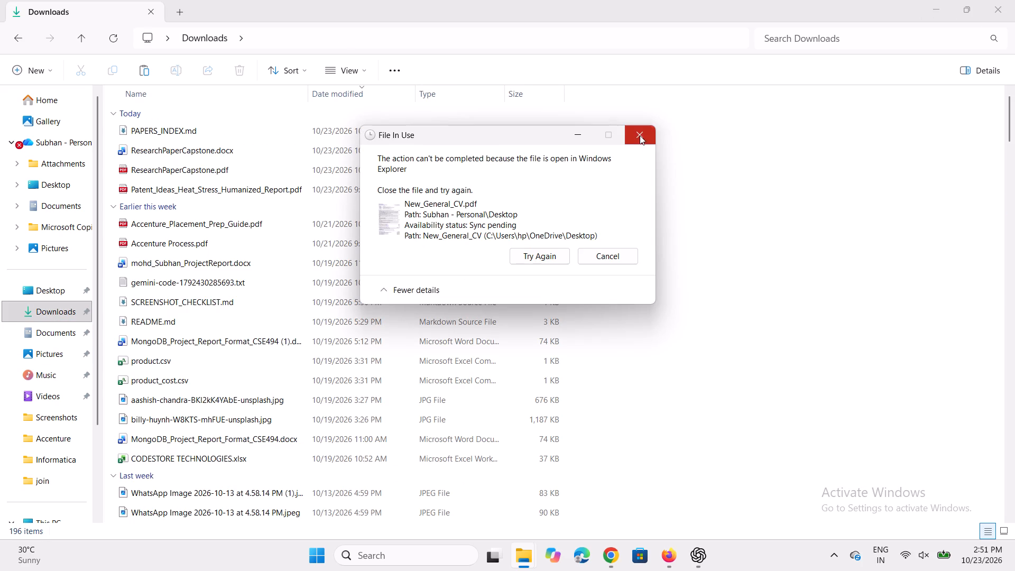
Open the CV26 PDF from the desktop, review its contents from top to bottom, and put it out of view.
left_click(940, 6)
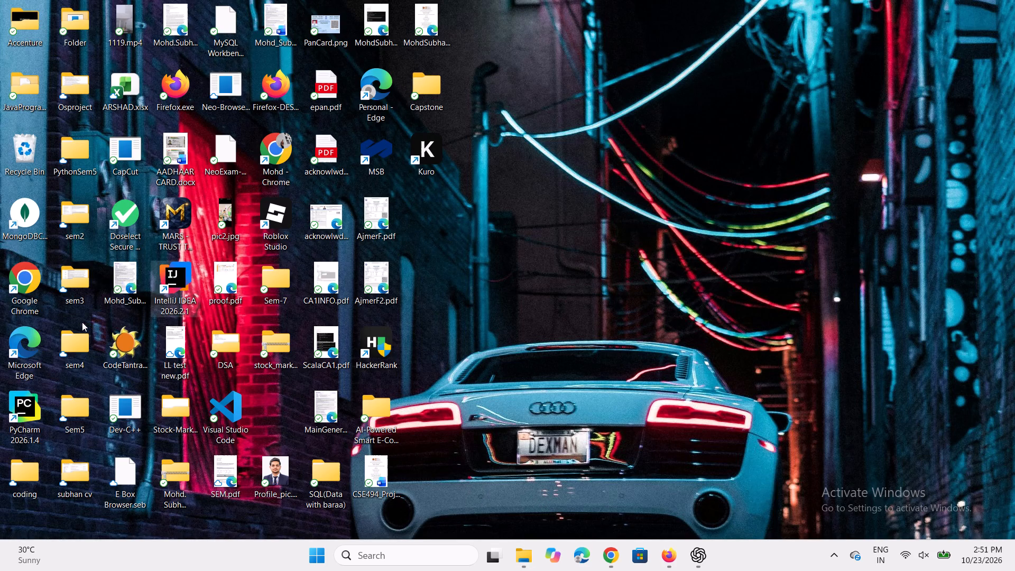
double_click(125, 276)
double_click(125, 277)
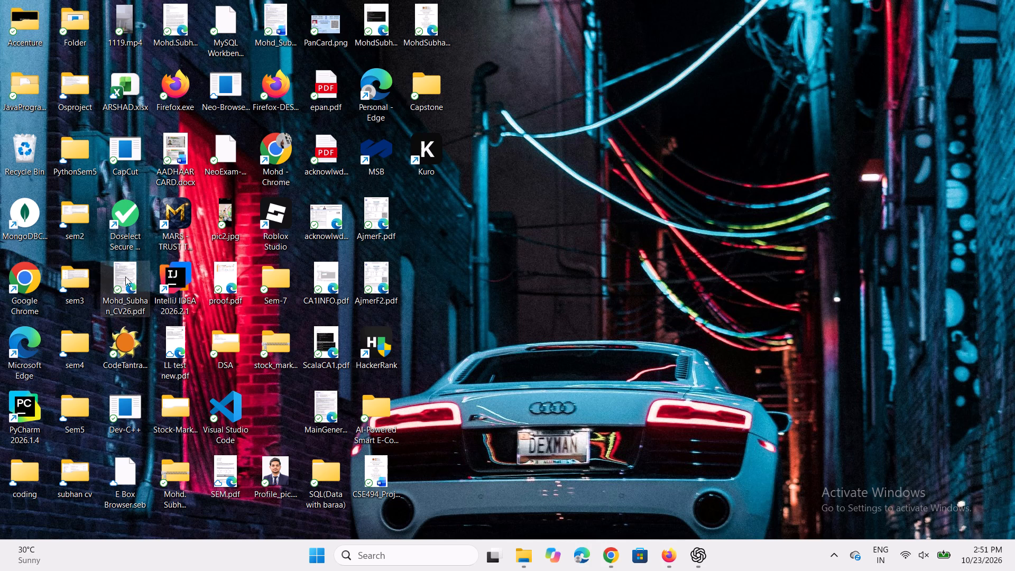
double_click(124, 273)
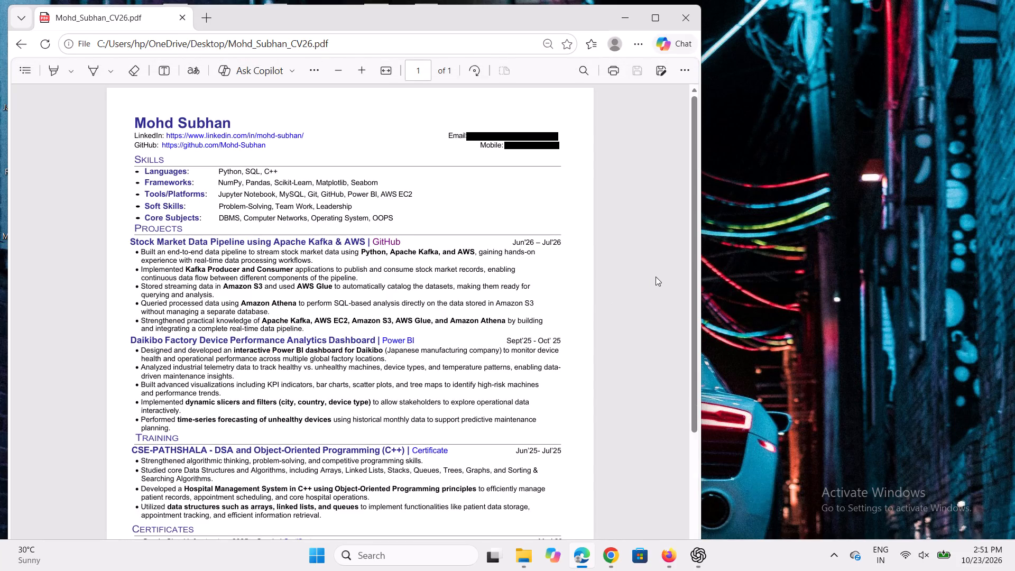
left_click_drag(693, 236, 693, 423)
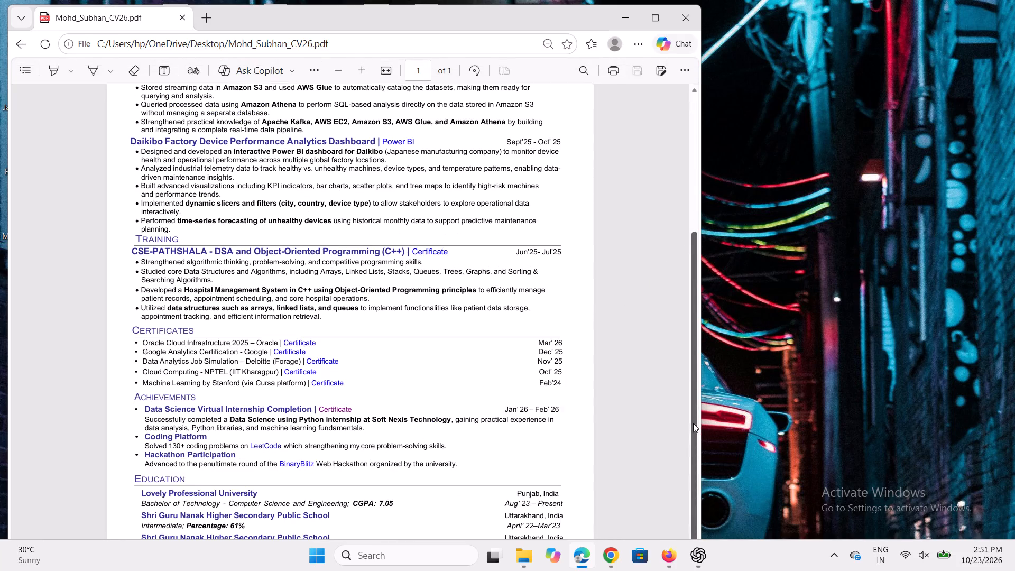
left_click_drag(693, 423, 683, 449)
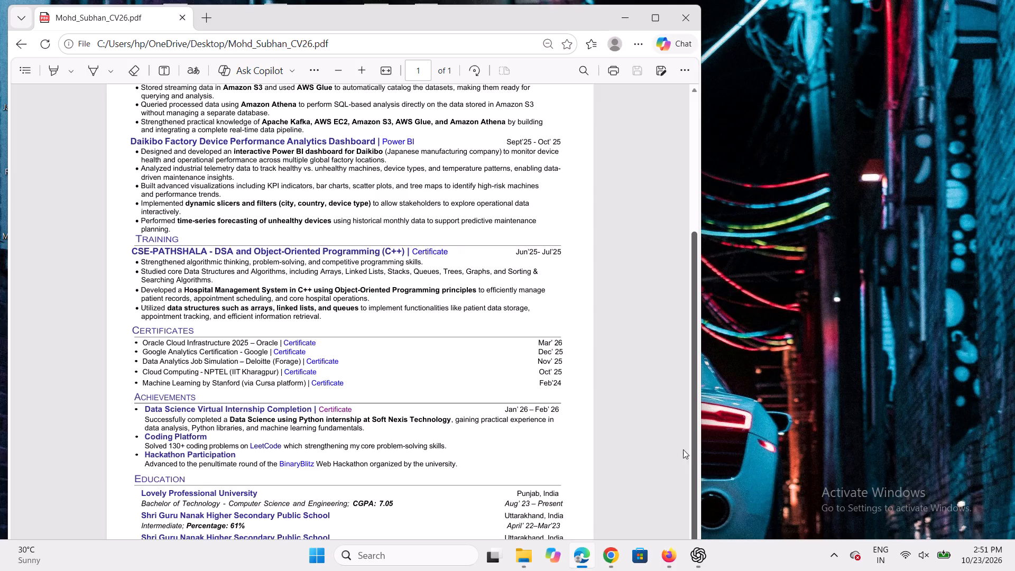
left_click_drag(683, 449, 704, 199)
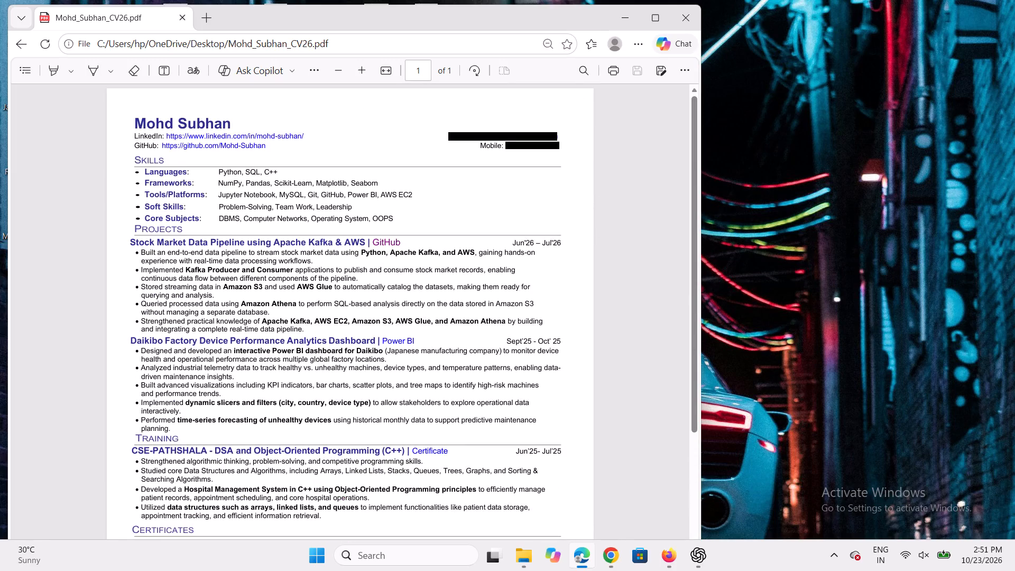
left_click(623, 24)
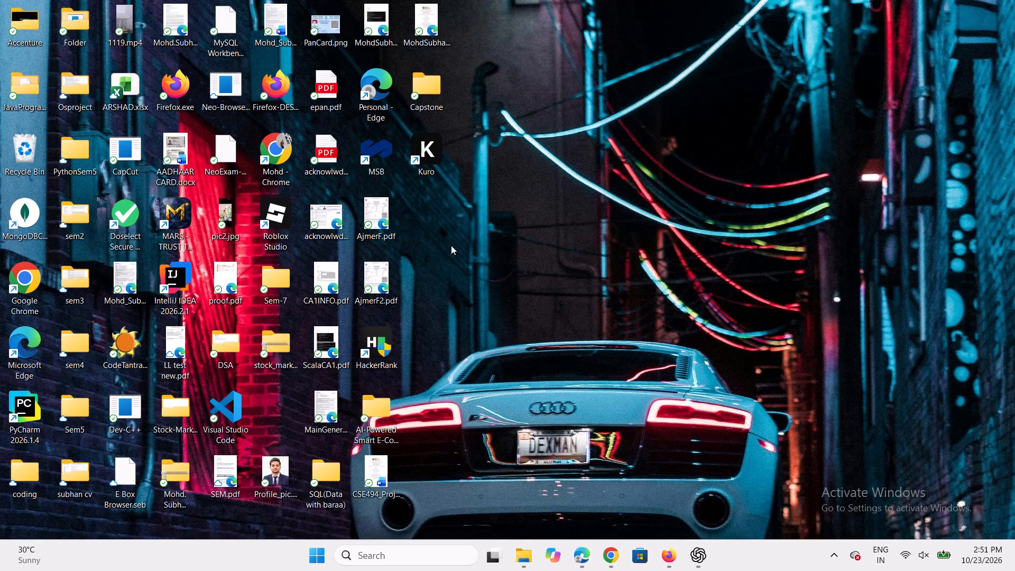
Find the CV01 Word document in File Explorer's Desktop folder, open it to check its contents, and close it.
left_click(523, 554)
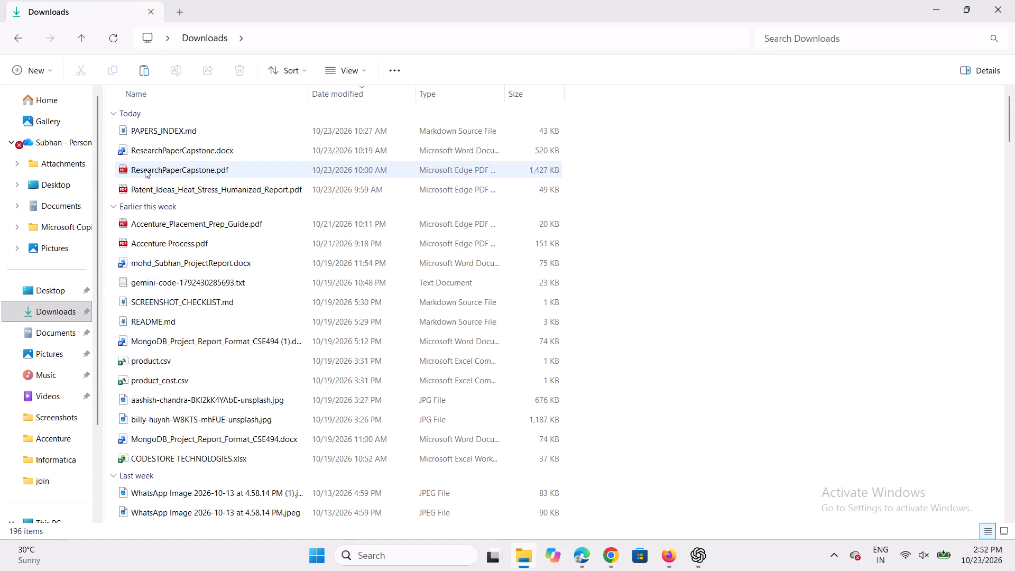
left_click(58, 294)
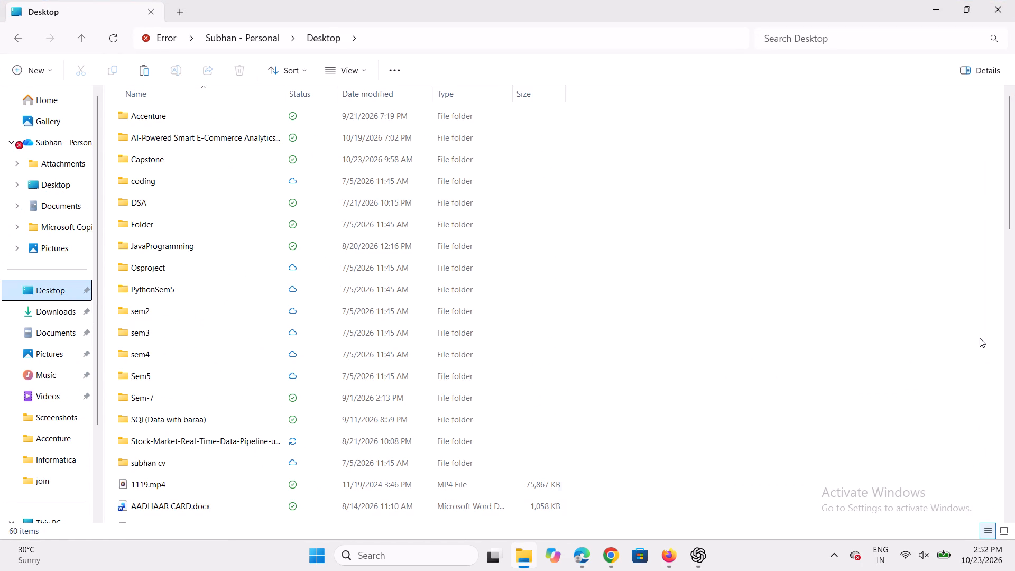
left_click_drag(1009, 213, 1014, 399)
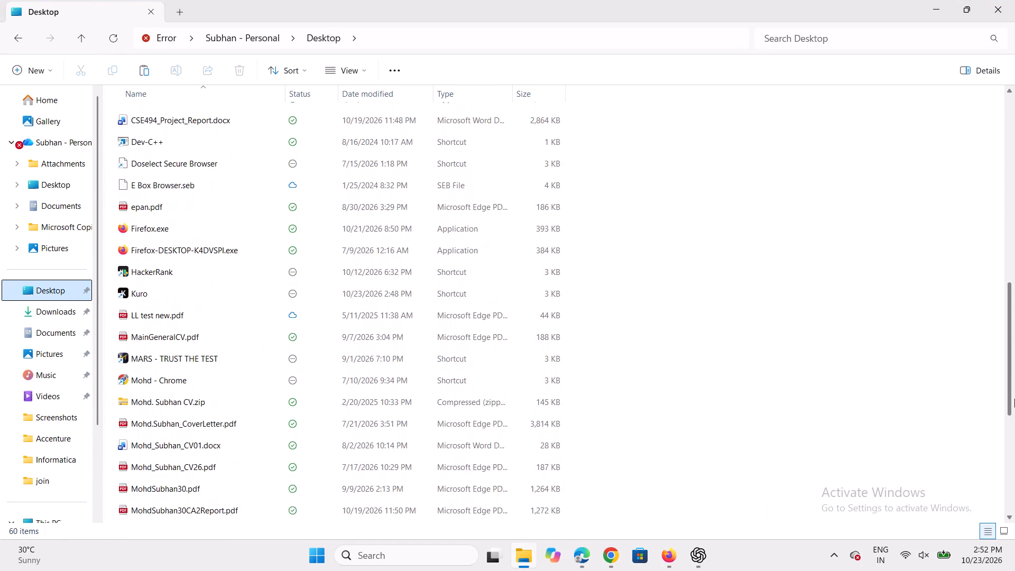
left_click_drag(1014, 399, 1014, 452)
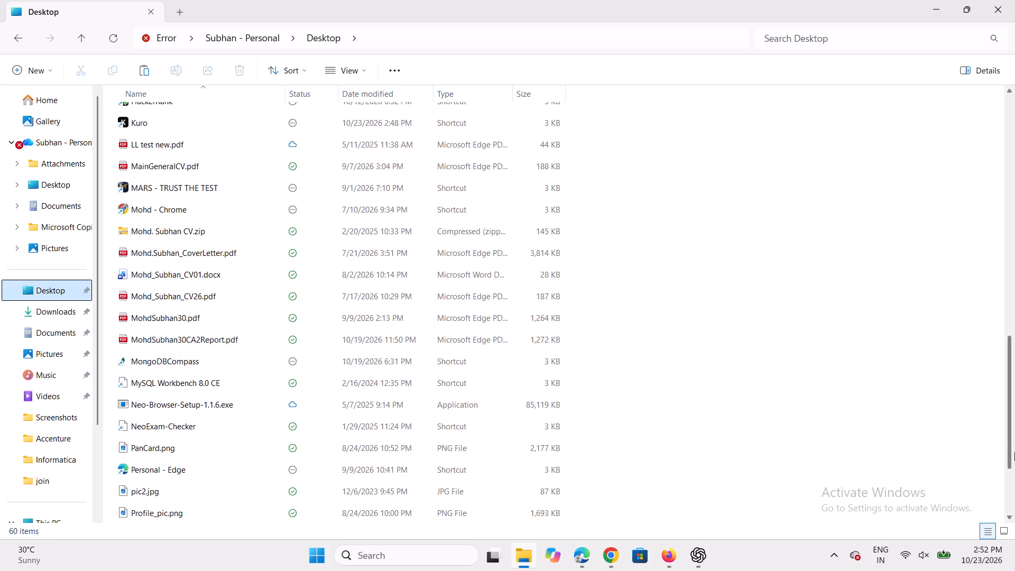
left_click_drag(1014, 452, 1014, 449)
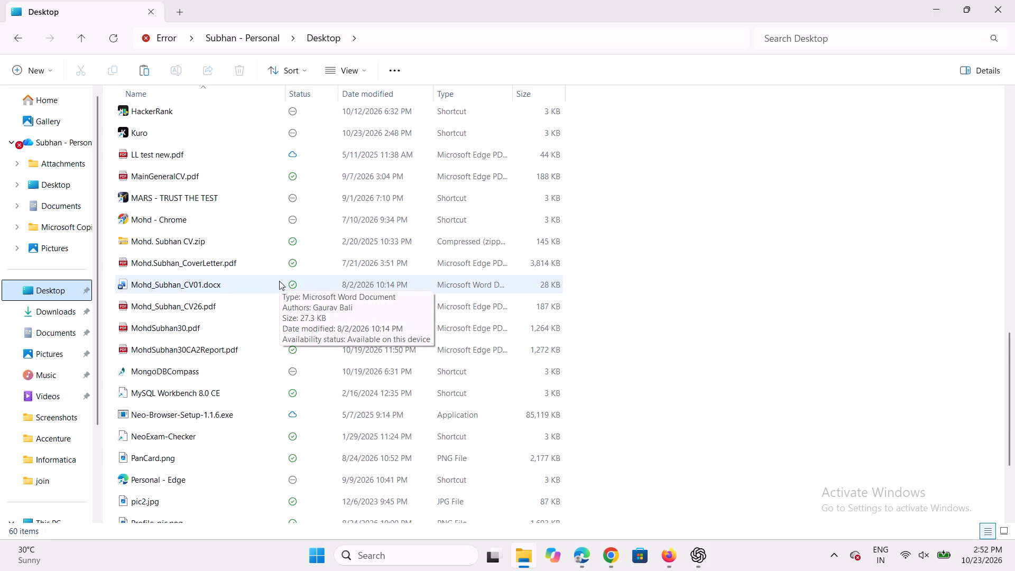
double_click(264, 280)
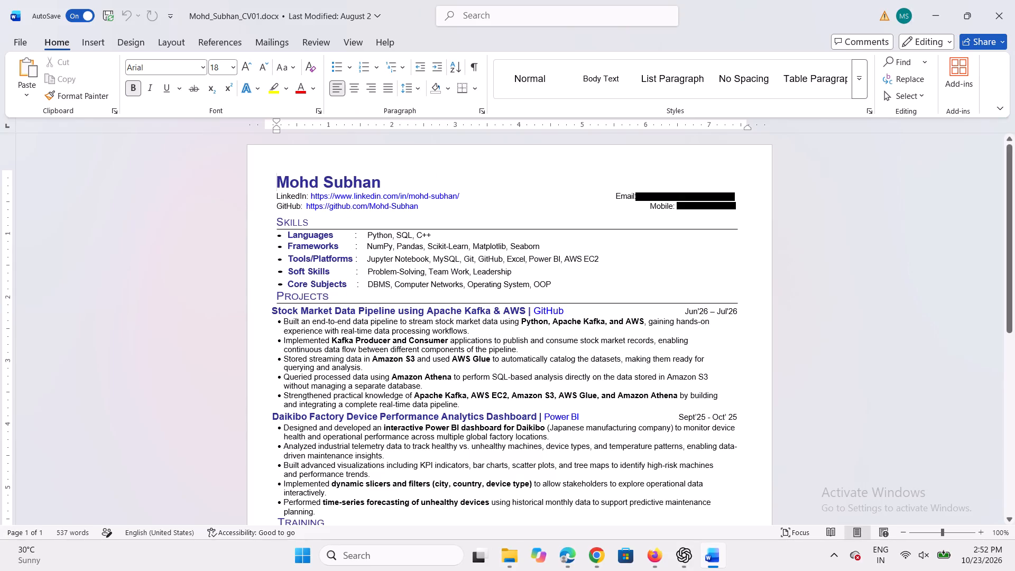
left_click(1012, 15)
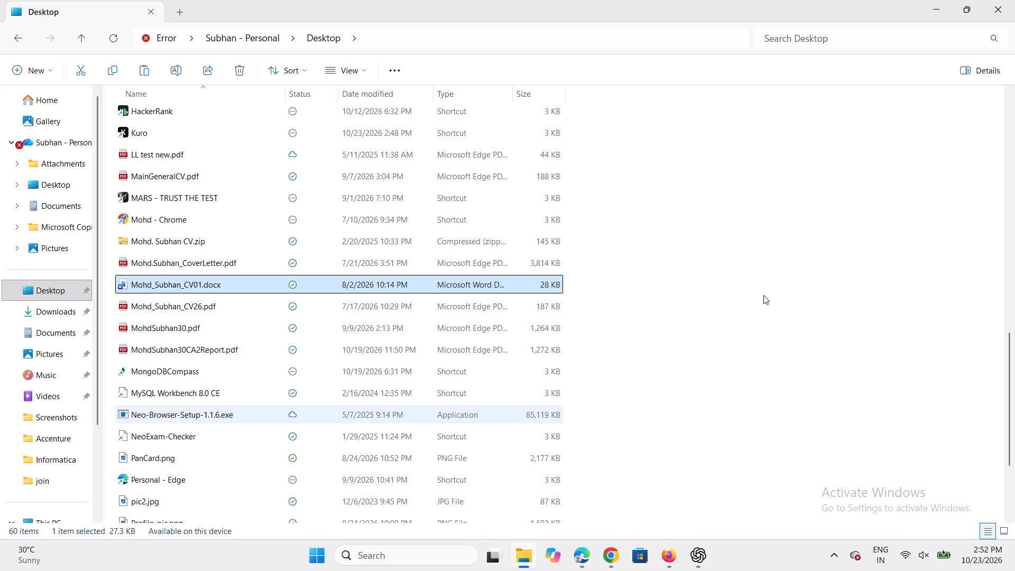
Look through the rest of the Desktop folder's file list, and put File Explorer out of view.
left_click_drag(1013, 351, 989, 505)
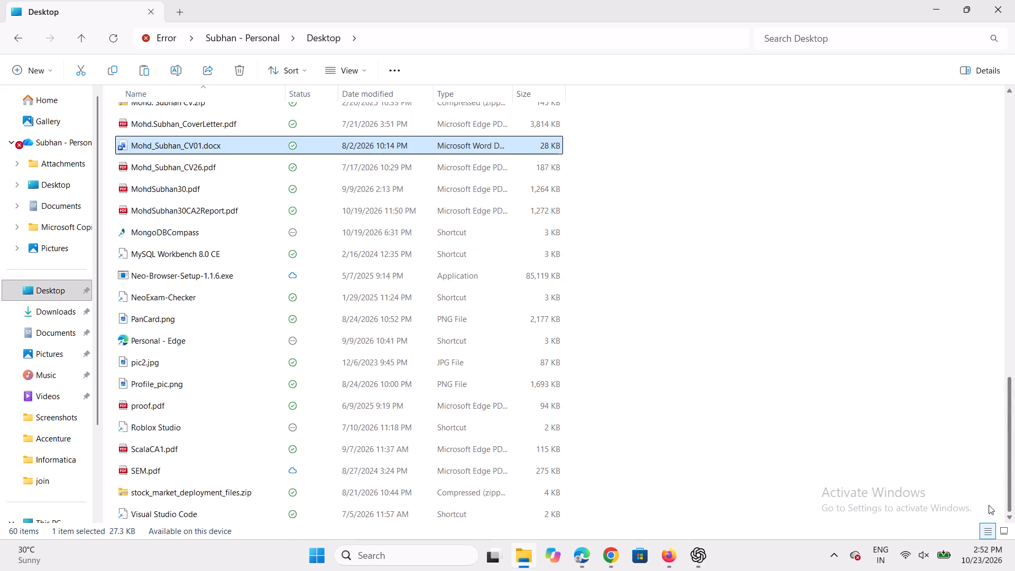
left_click_drag(989, 505, 989, 507)
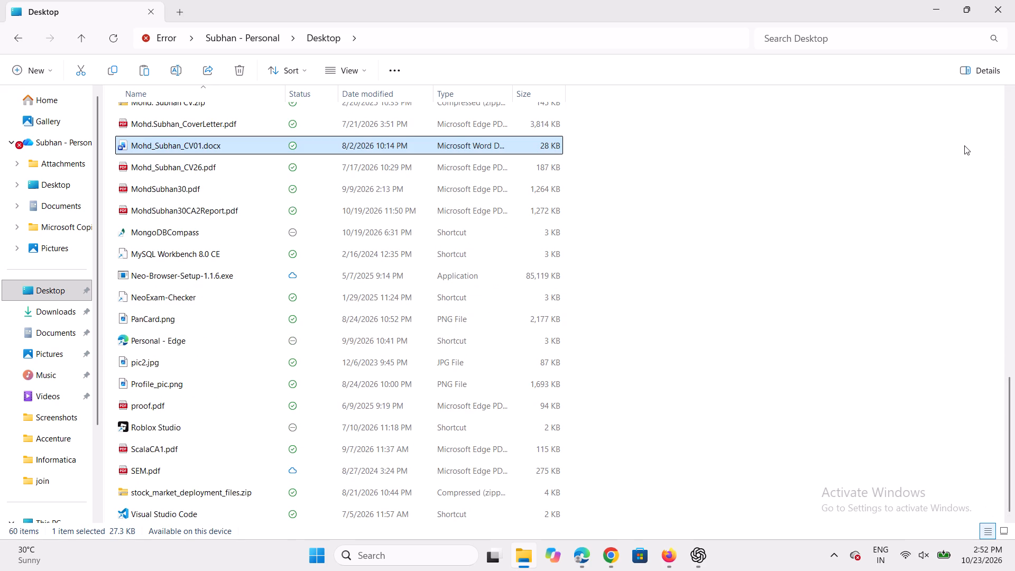
left_click(929, 1)
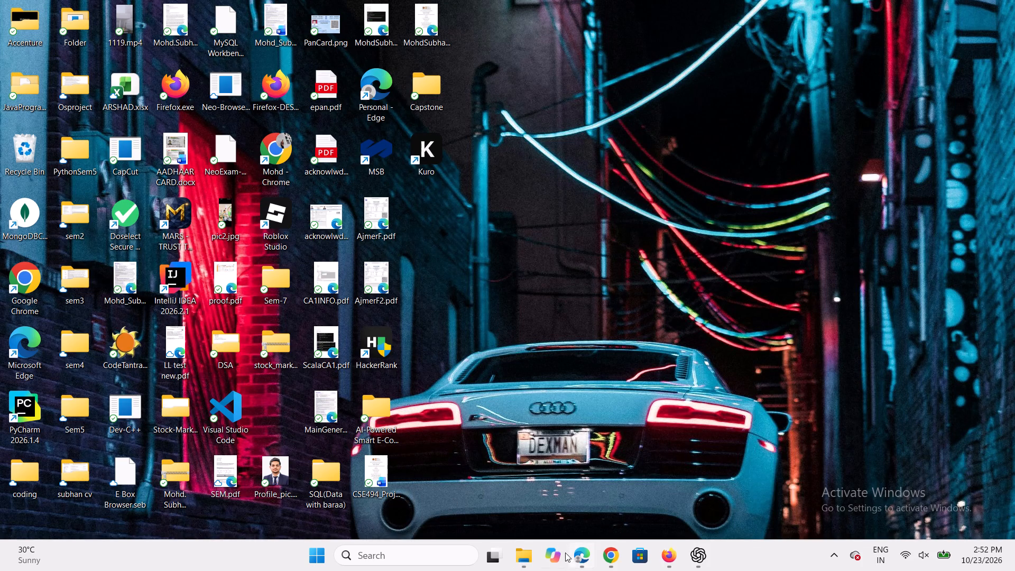
Launch Word, open MainGeneralCV.docx from the recent documents, and dismiss the viewing notice.
left_click(426, 558)
type("word")
key("Return")
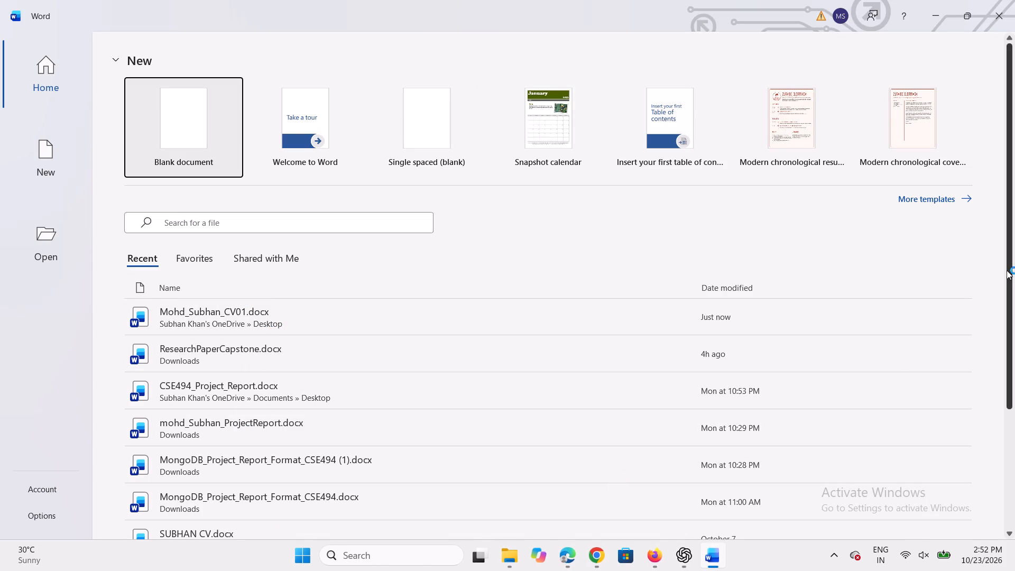
left_click_drag(1011, 271, 1014, 295)
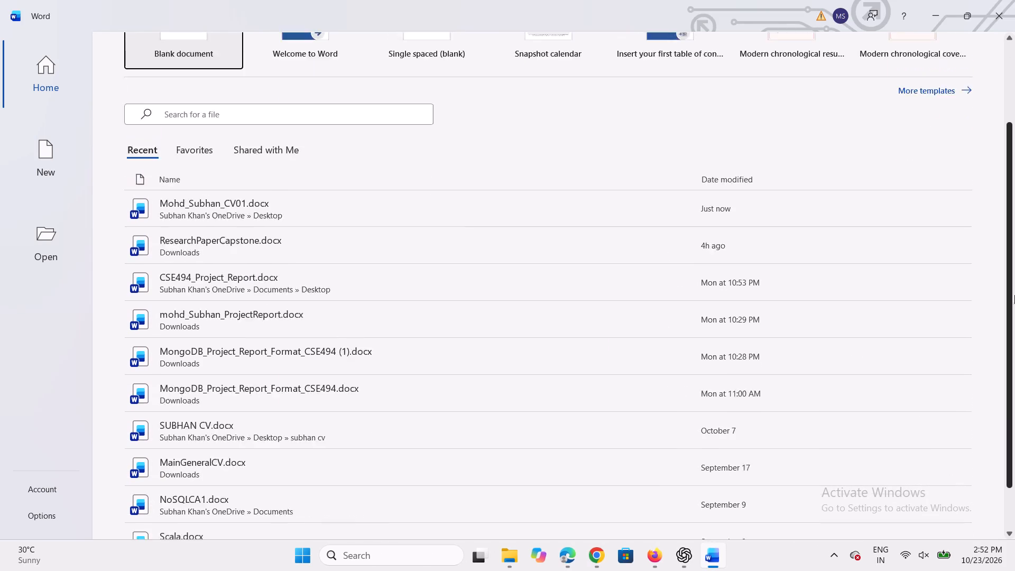
left_click_drag(1014, 295, 1014, 264)
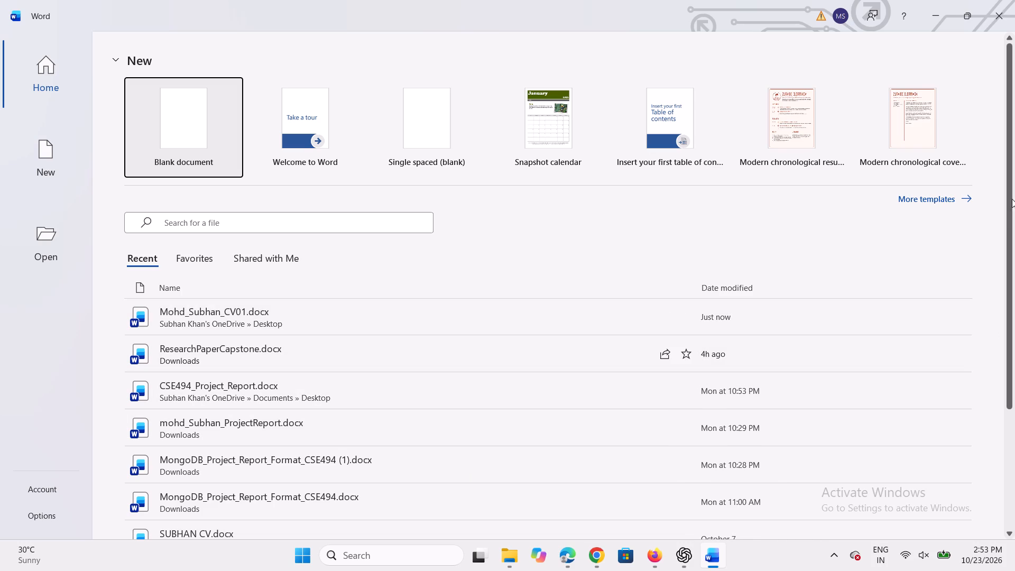
left_click_drag(1010, 200, 1014, 348)
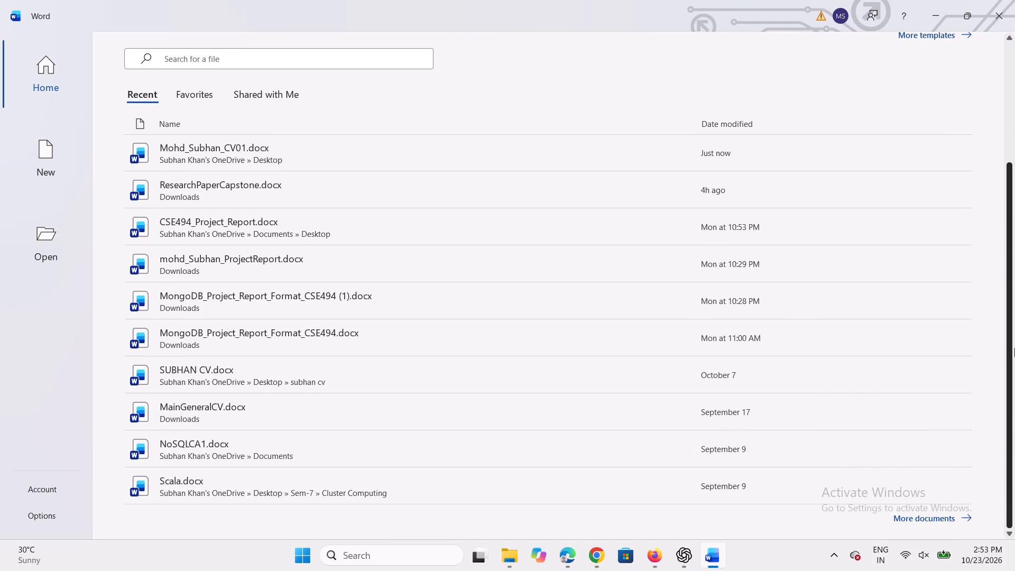
left_click_drag(1014, 348, 1014, 352)
double_click(344, 404)
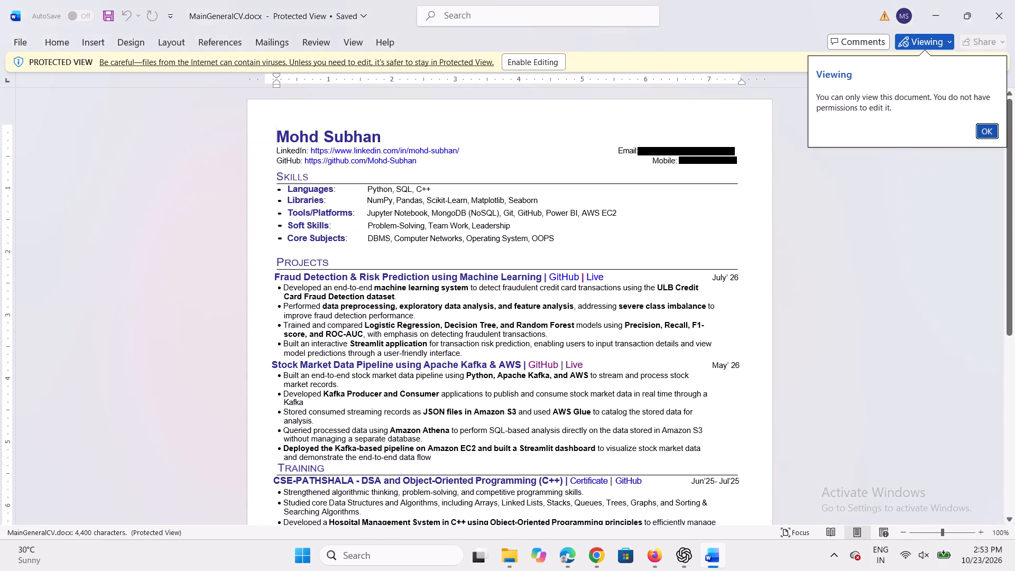
left_click(986, 124)
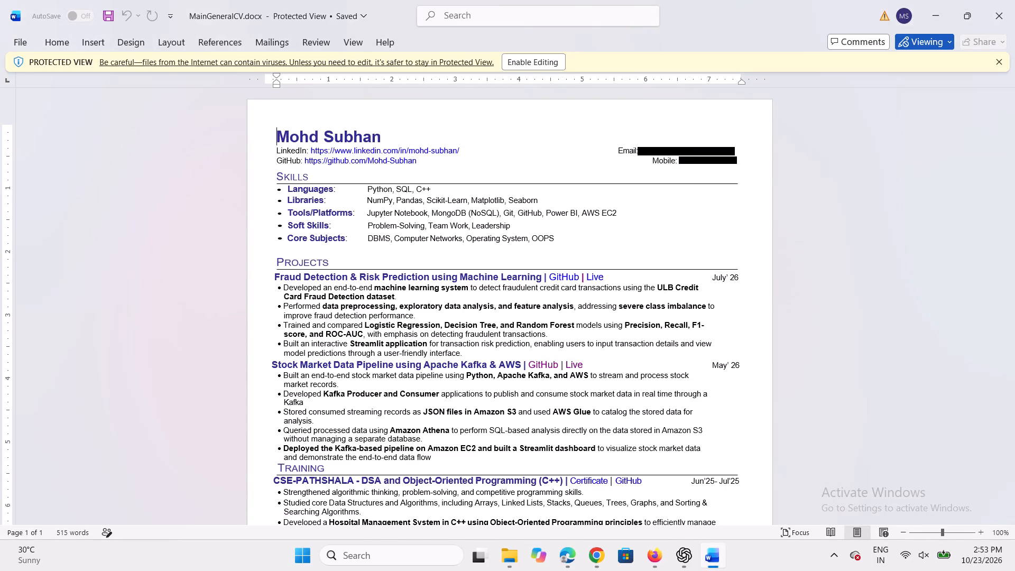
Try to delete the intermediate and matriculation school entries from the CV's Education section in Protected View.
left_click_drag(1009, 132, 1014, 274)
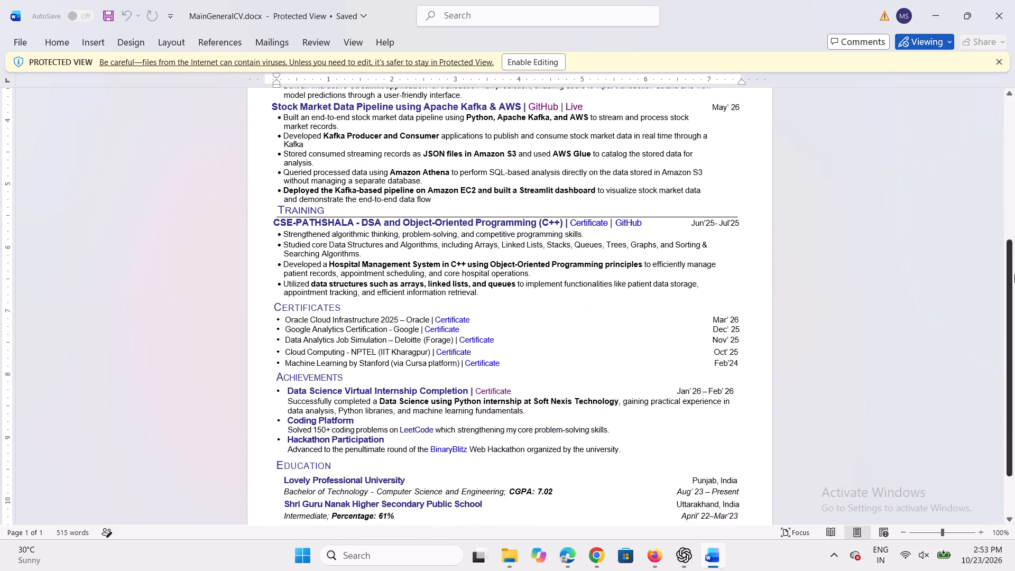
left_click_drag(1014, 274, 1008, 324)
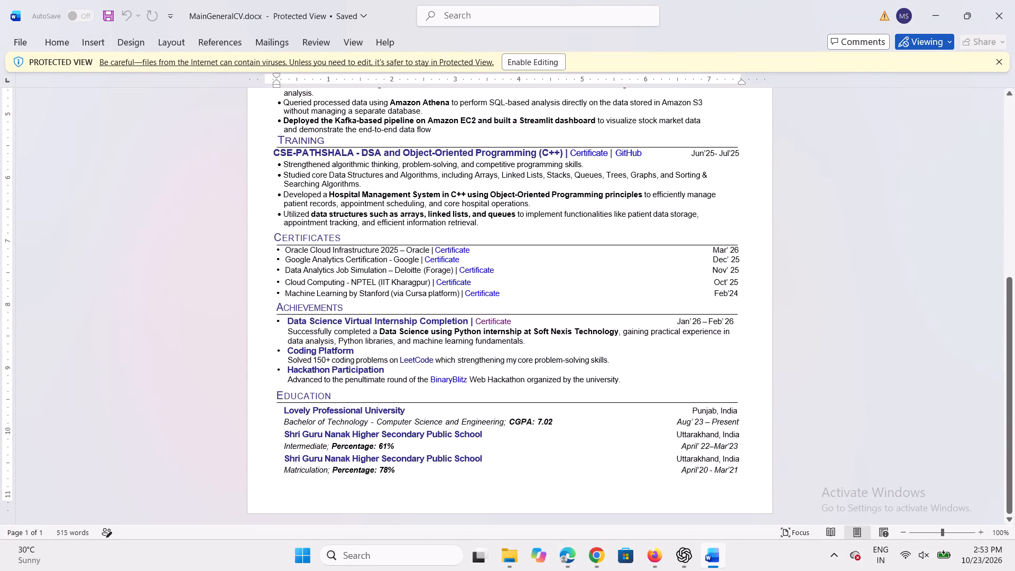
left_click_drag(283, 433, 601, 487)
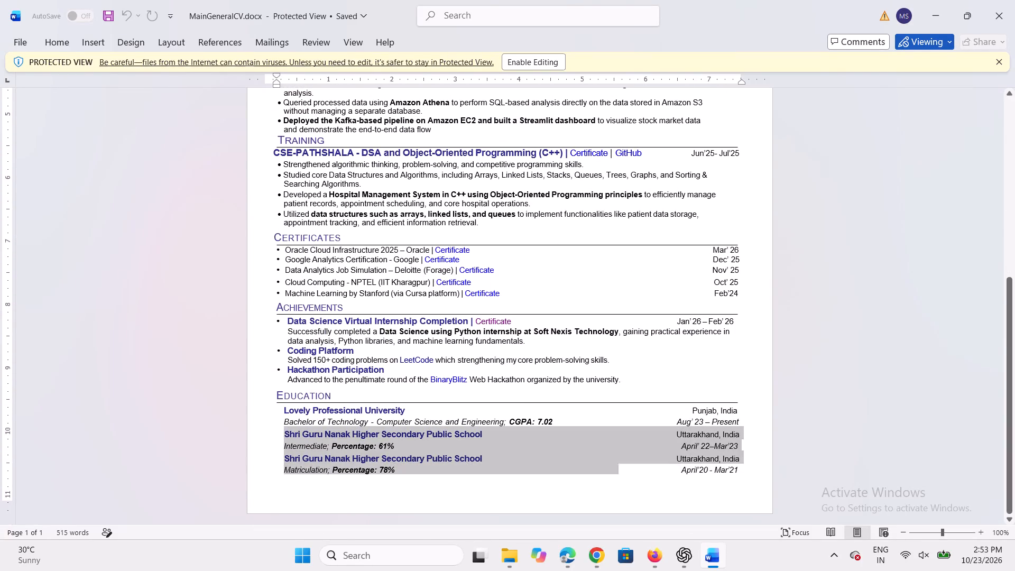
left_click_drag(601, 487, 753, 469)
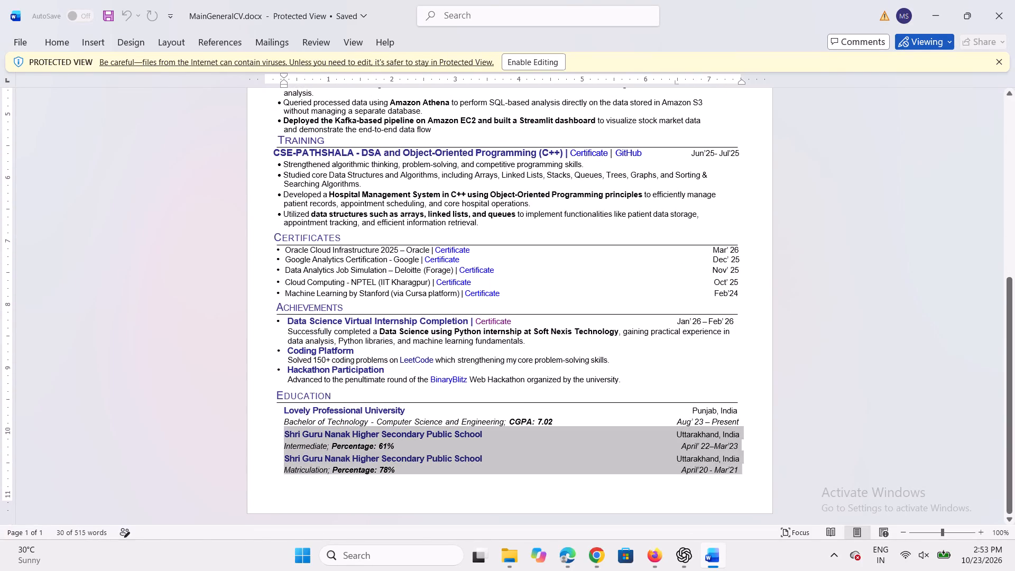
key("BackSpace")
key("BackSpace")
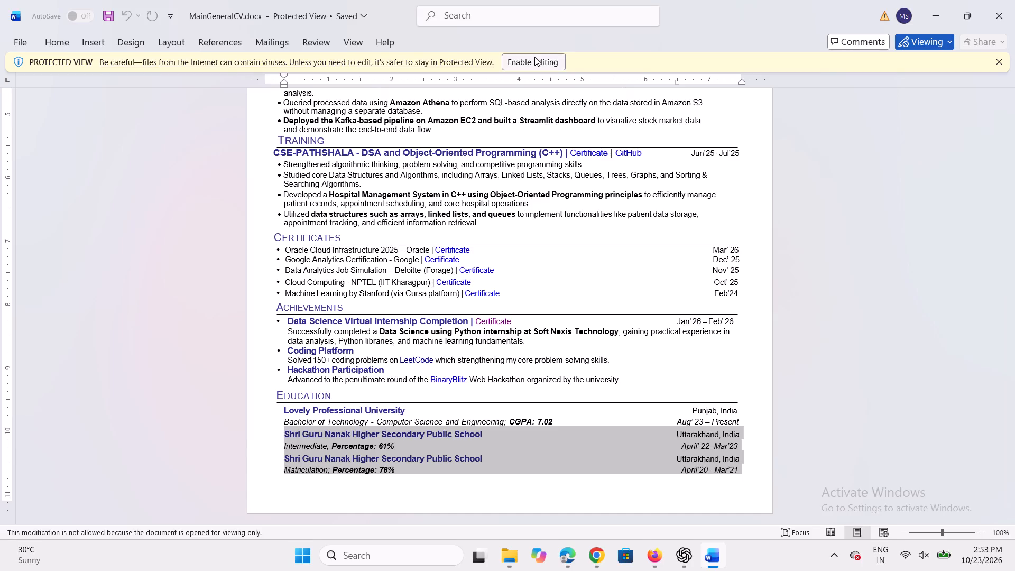
Enable editing of the CV and delete the intermediate and matriculation school entries from the Education section.
left_click(533, 57)
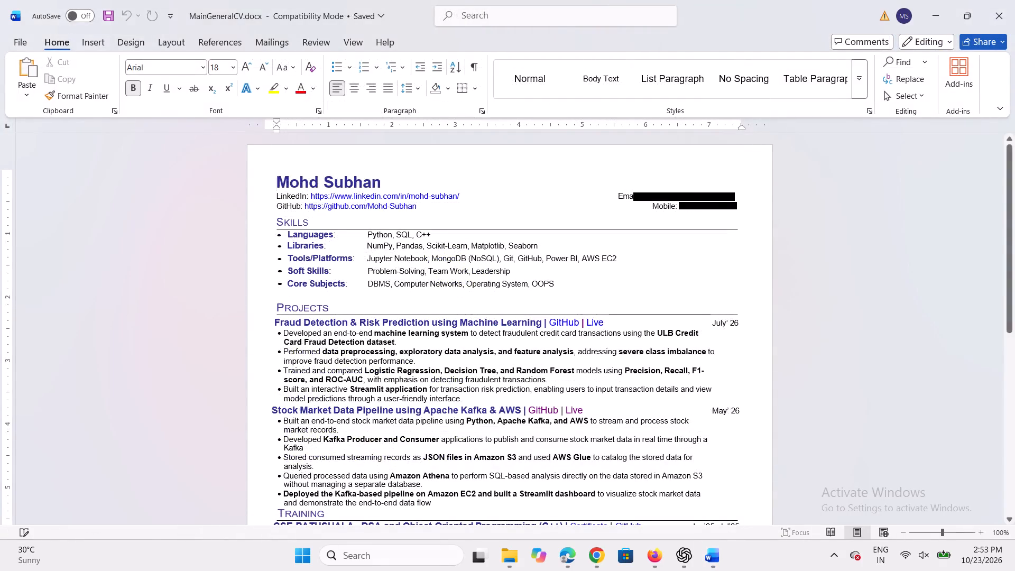
left_click_drag(1011, 253, 1010, 517)
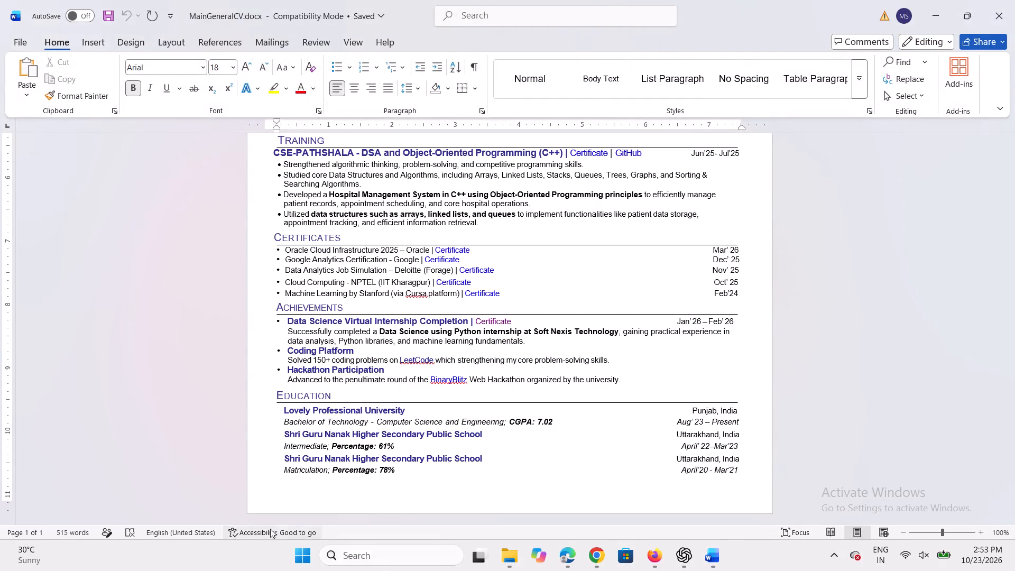
left_click_drag(278, 431, 768, 510)
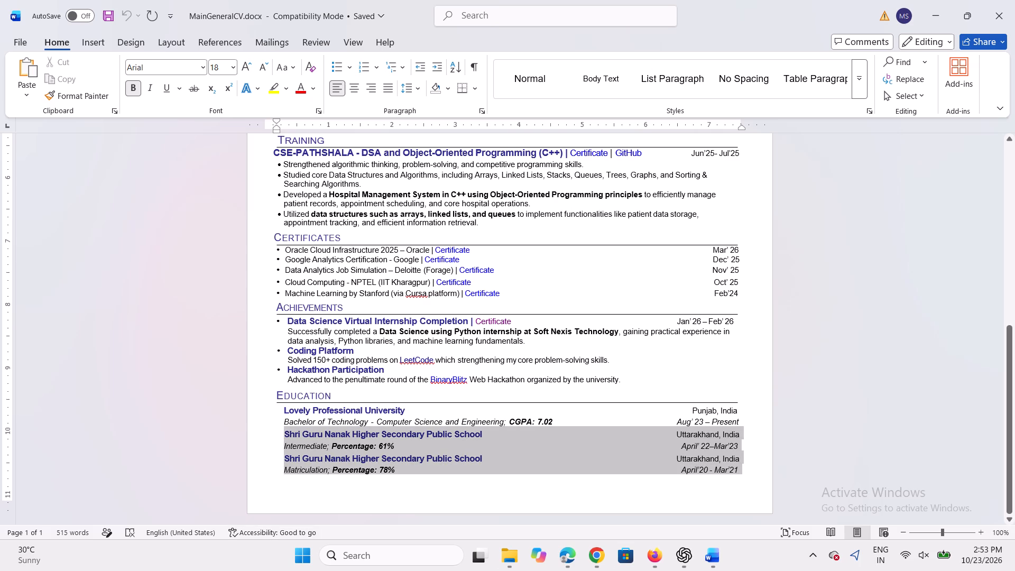
left_click_drag(768, 510, 765, 510)
key("BackSpace")
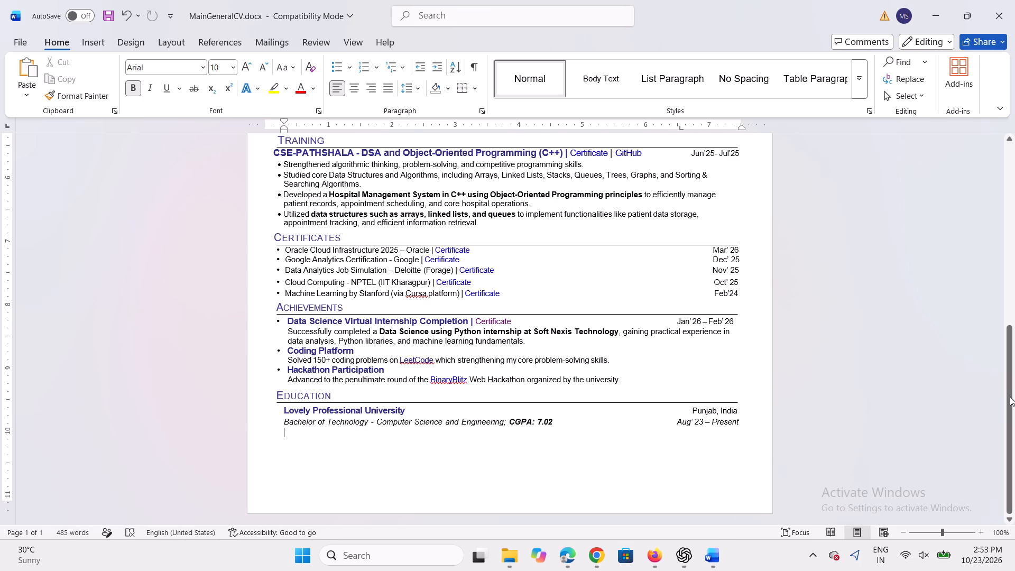
Copy the whole Stock Market Data Pipeline project and paste a duplicate on a new line below it, before the Training section.
left_click_drag(1007, 397, 1012, 288)
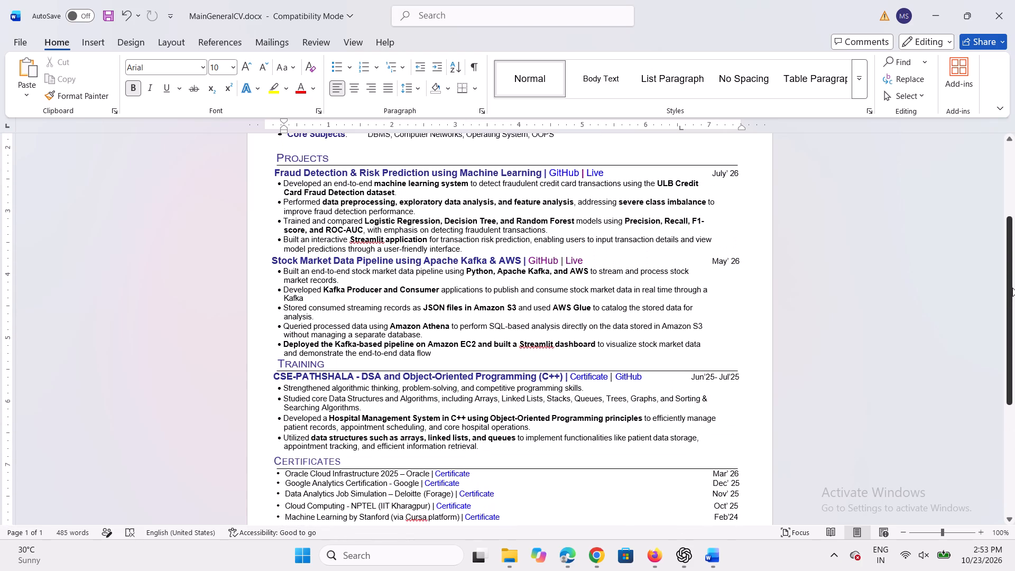
left_click_drag(1012, 288, 1014, 274)
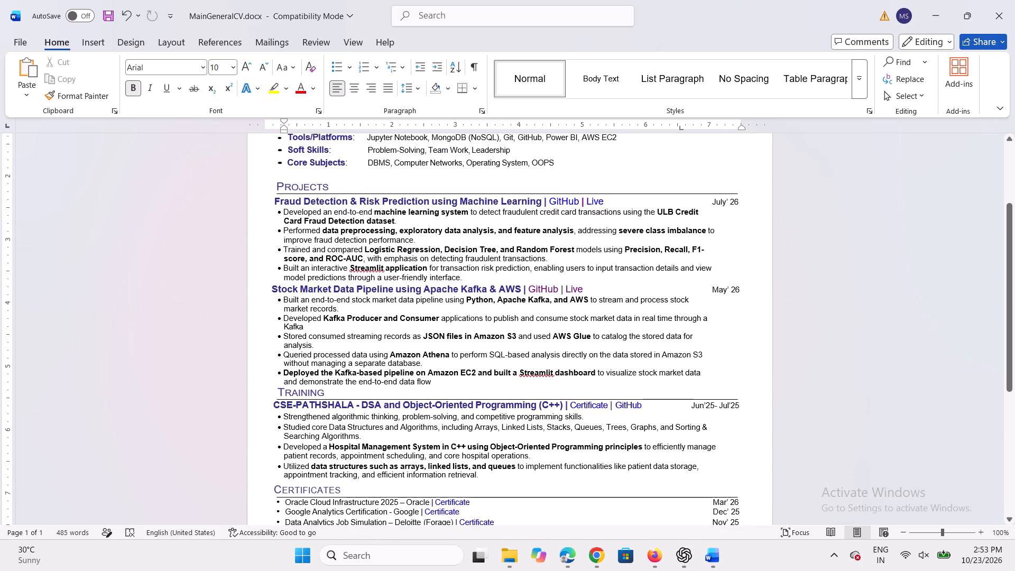
left_click_drag(435, 385, 268, 287)
key("ctrl+c")
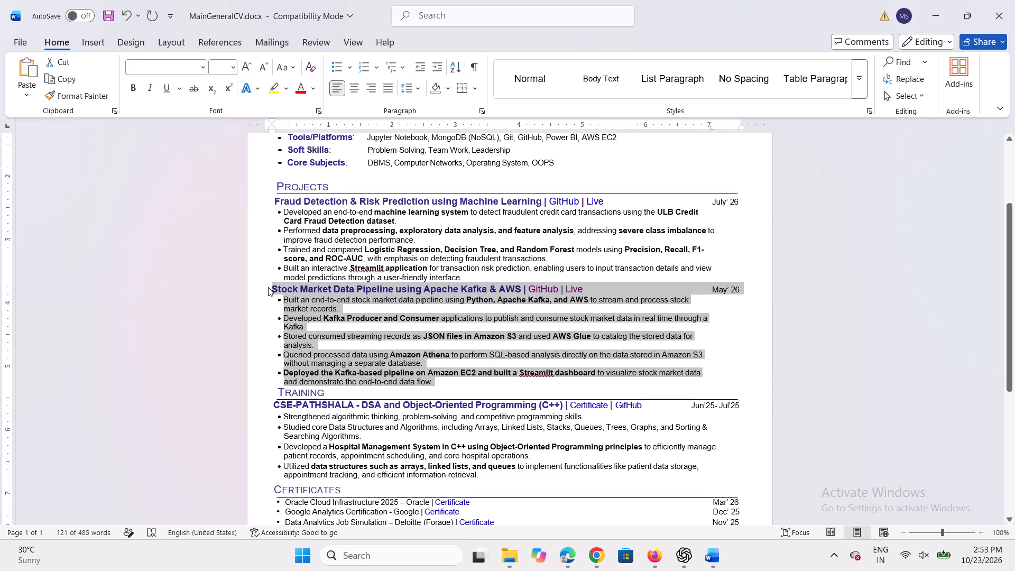
left_click(458, 385)
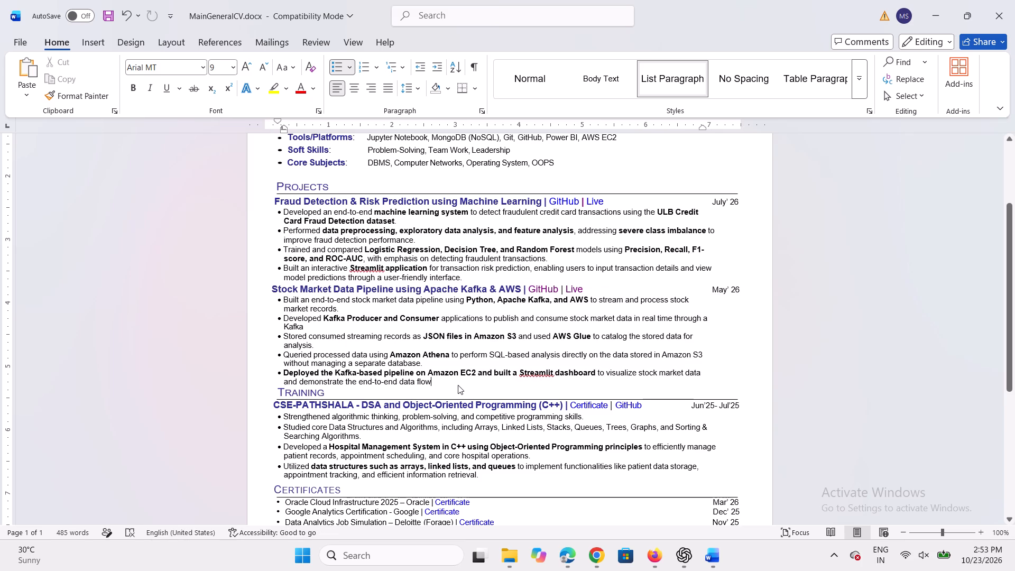
key("Return")
key("BackSpace")
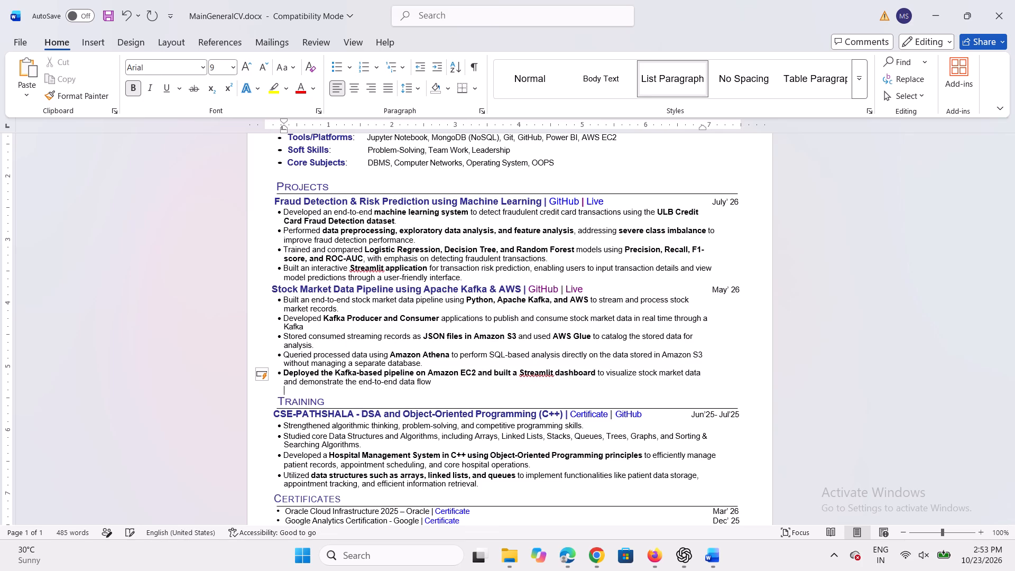
key("Return")
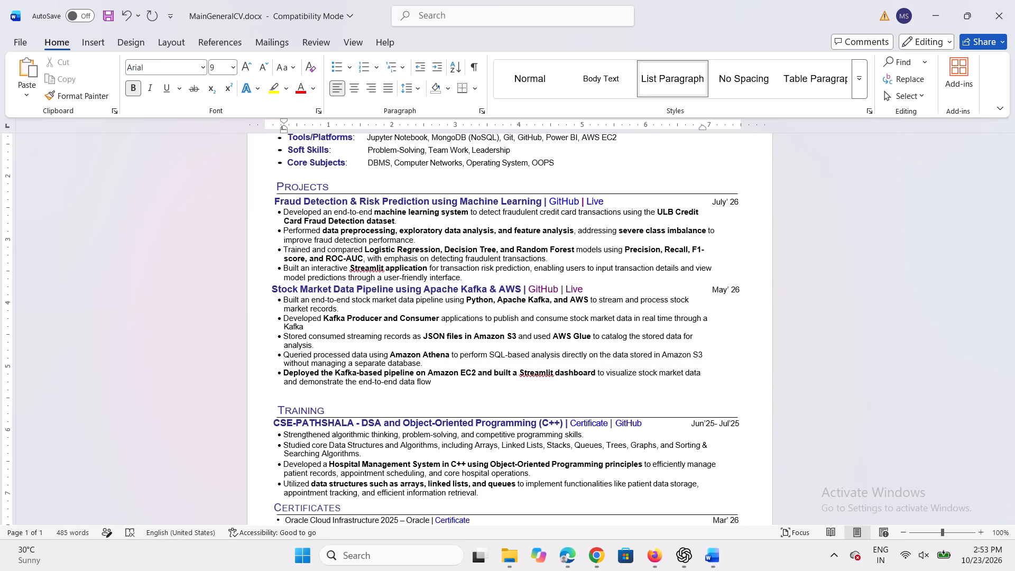
key("BackSpace")
key("Return")
key("ctrl+v")
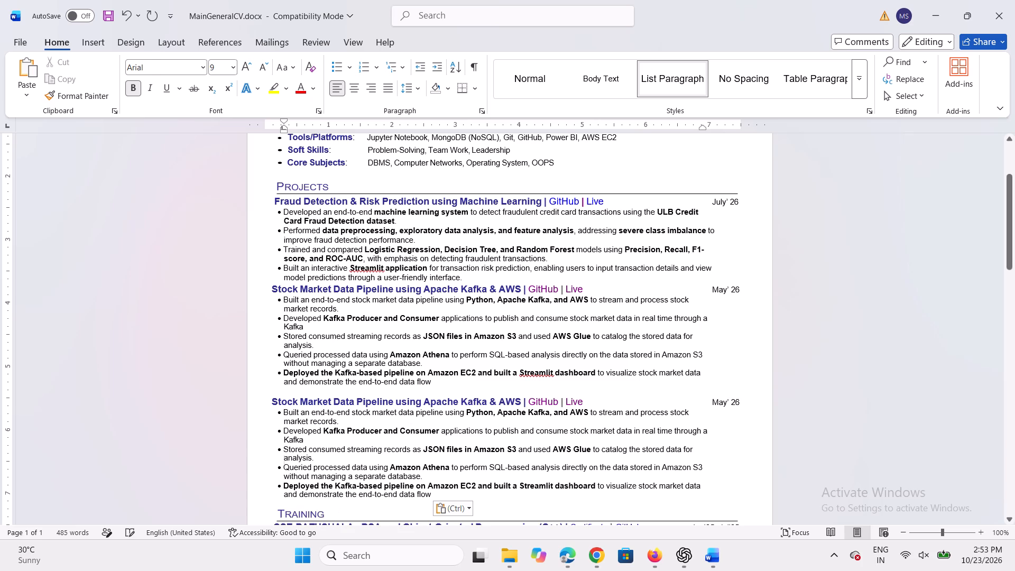
Remove the blank line between the original Stock Market Data Pipeline project and its duplicate.
left_click(283, 392)
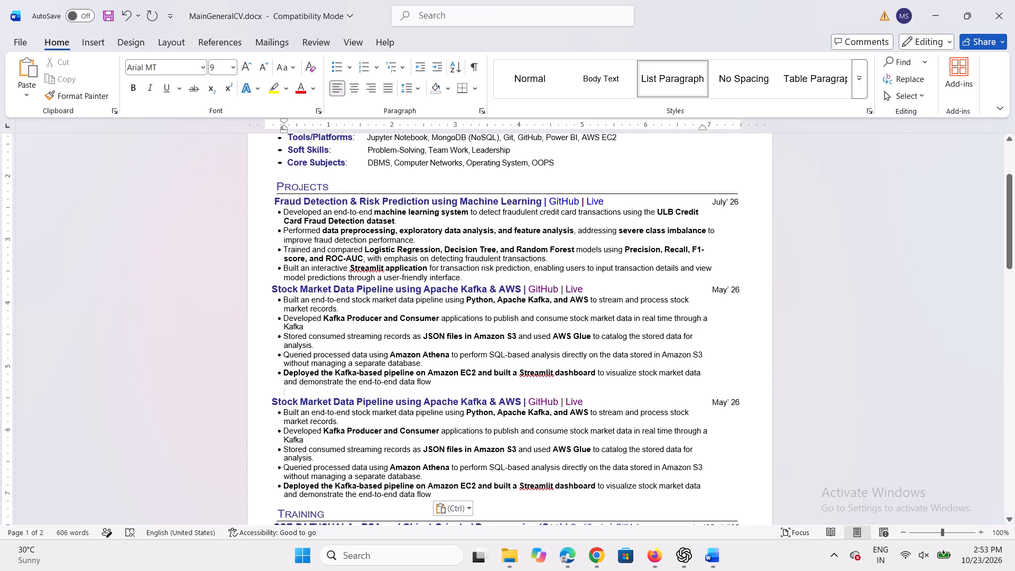
key("BackSpace")
key("BackSpace")
key("BackSpace")
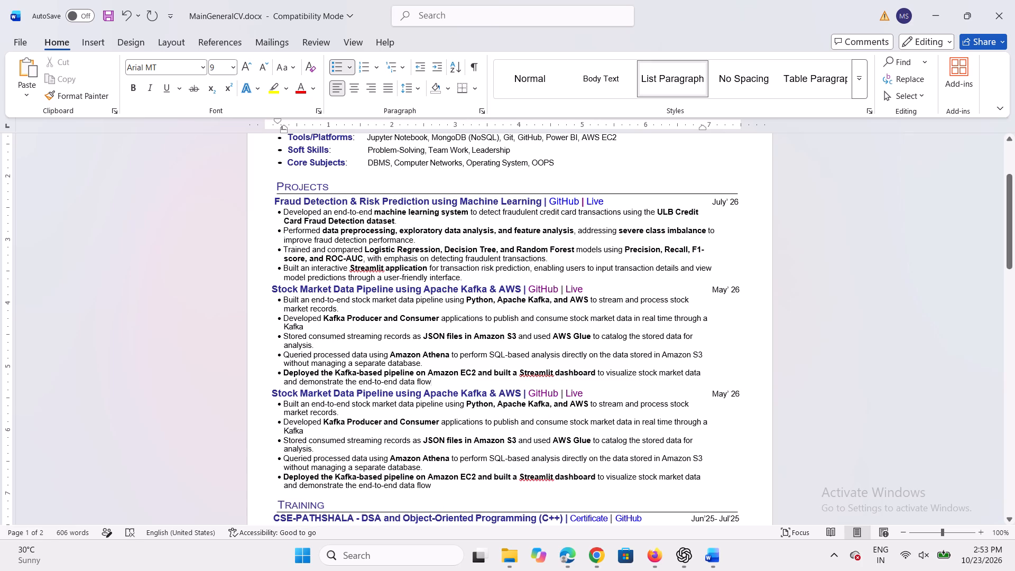
Remove the blank line between the Core Subjects row and the Projects heading.
left_click(1006, 238)
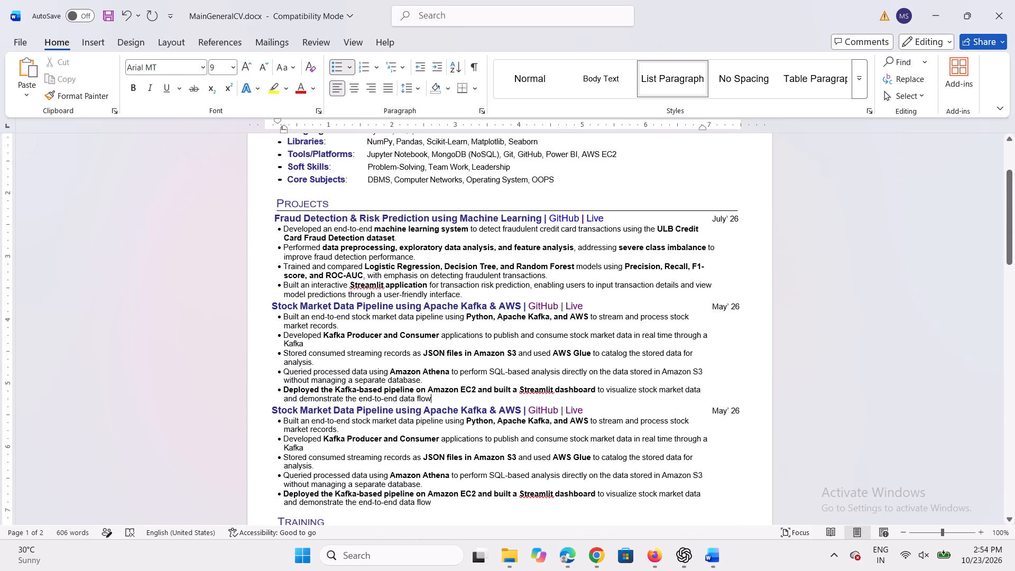
left_click(287, 194)
key("BackSpace")
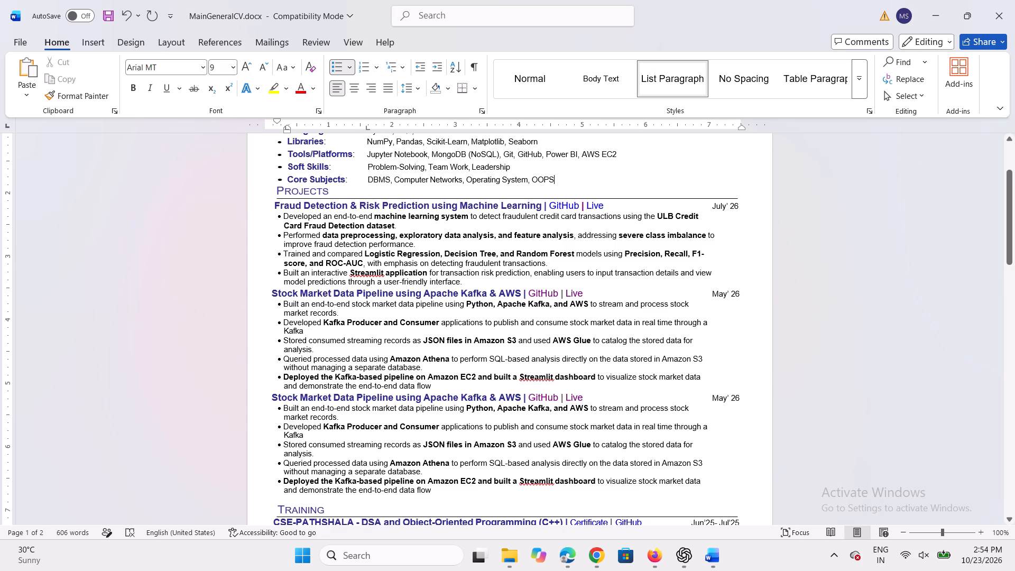
Check the CV's layout and page break down to the Education section, and return to the duplicated project.
left_click_drag(1009, 208, 1014, 304)
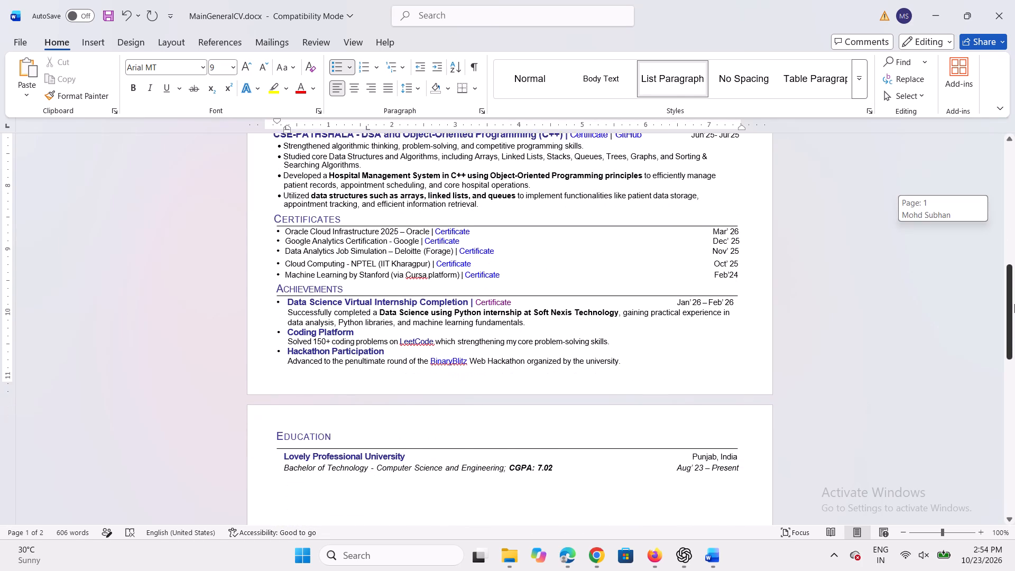
left_click_drag(1014, 304, 1013, 301)
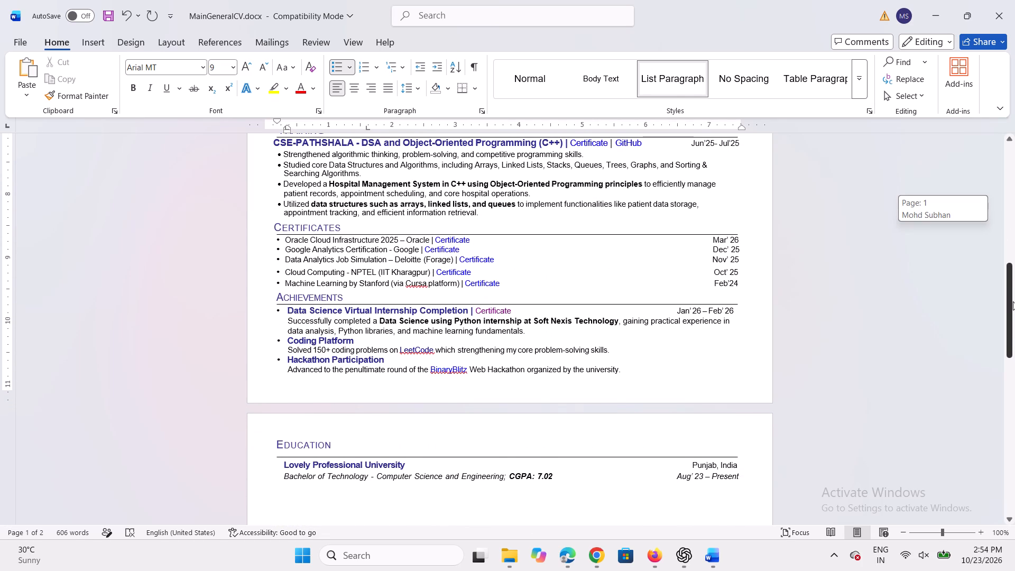
left_click_drag(1013, 301, 1010, 302)
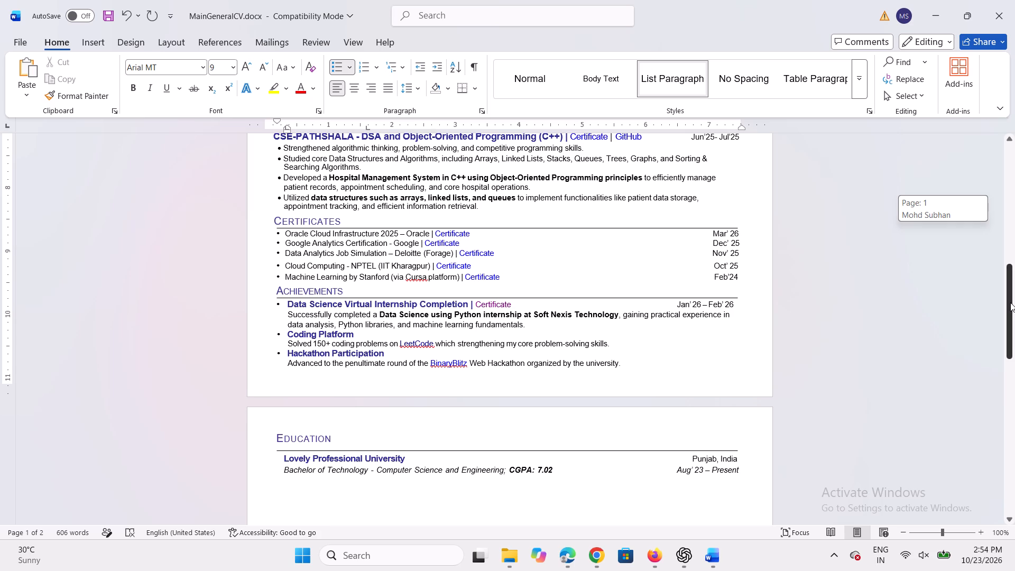
left_click_drag(1010, 302, 1008, 292)
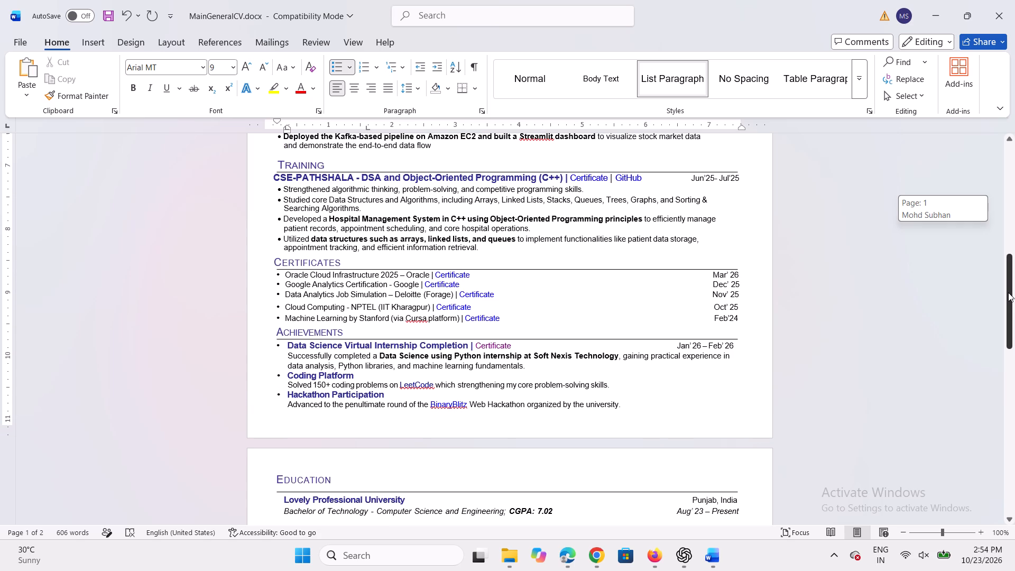
left_click_drag(1008, 292, 1014, 226)
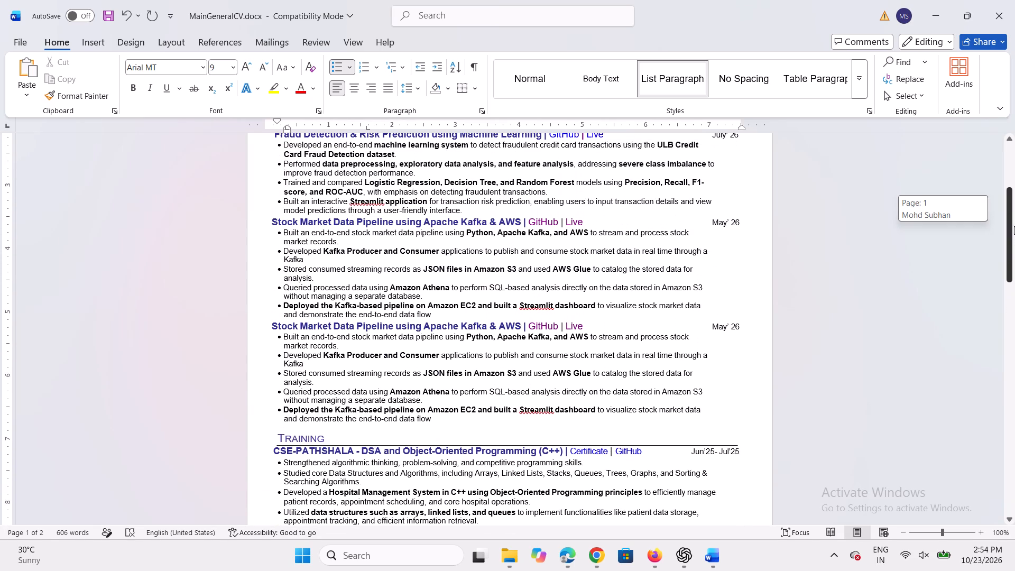
left_click_drag(1014, 226, 1011, 234)
left_click_drag(1003, 229, 1002, 231)
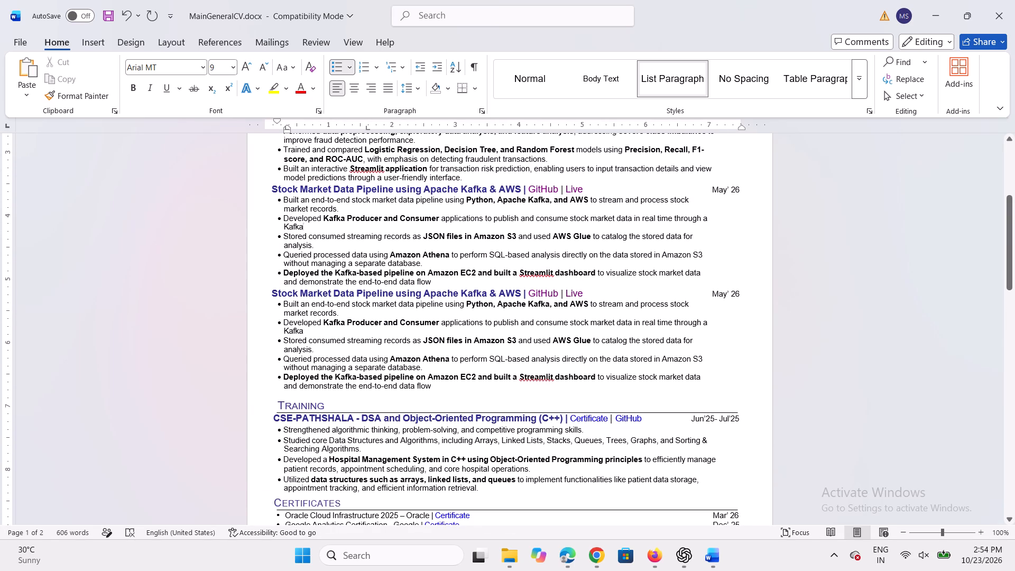
Review the full CV layout from the header to the Education section on page two, and return to the Projects section.
left_click_drag(1002, 231, 1004, 261)
left_click(969, 293)
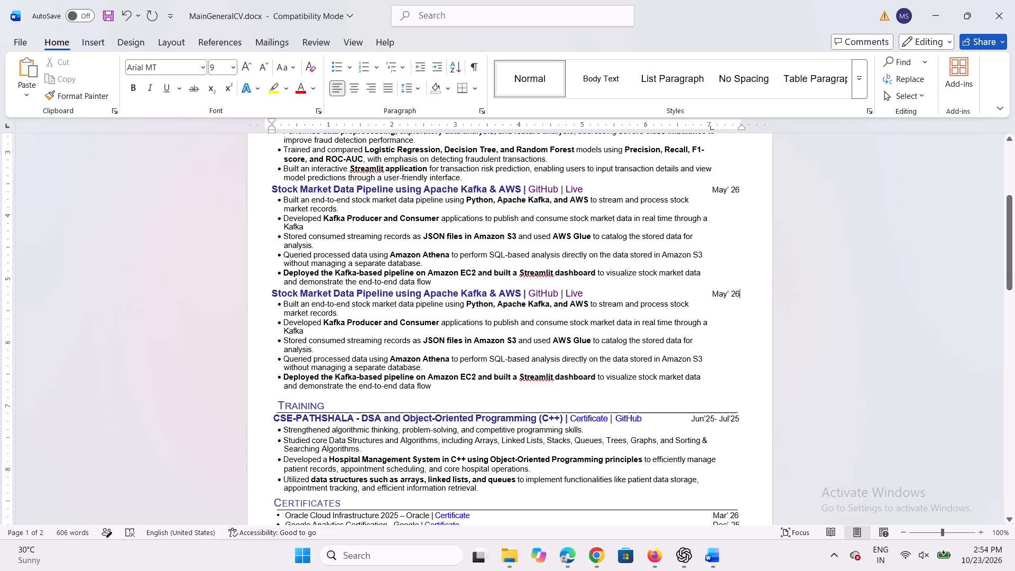
left_click_drag(1008, 232, 1012, 287)
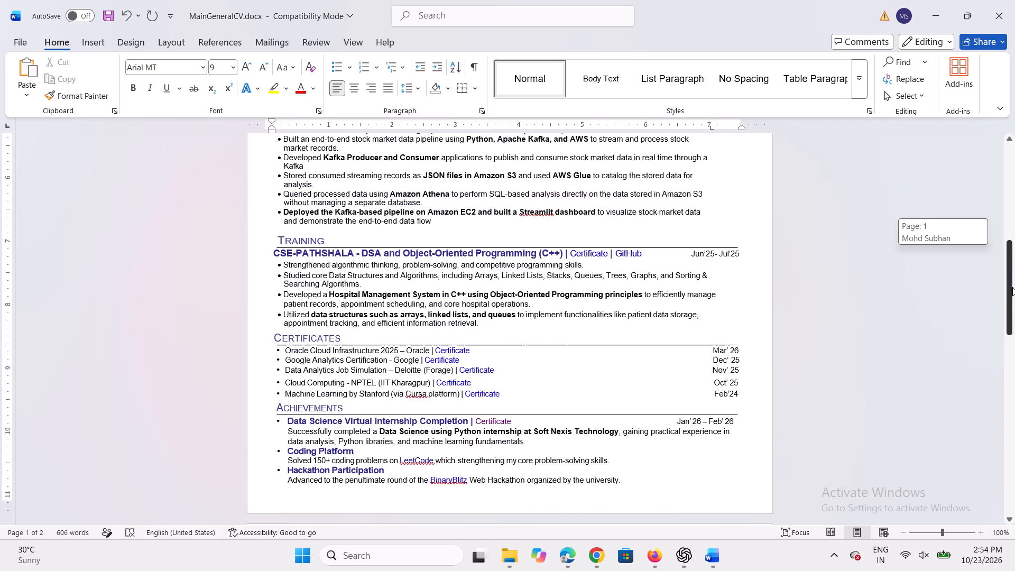
left_click_drag(1012, 287, 1010, 292)
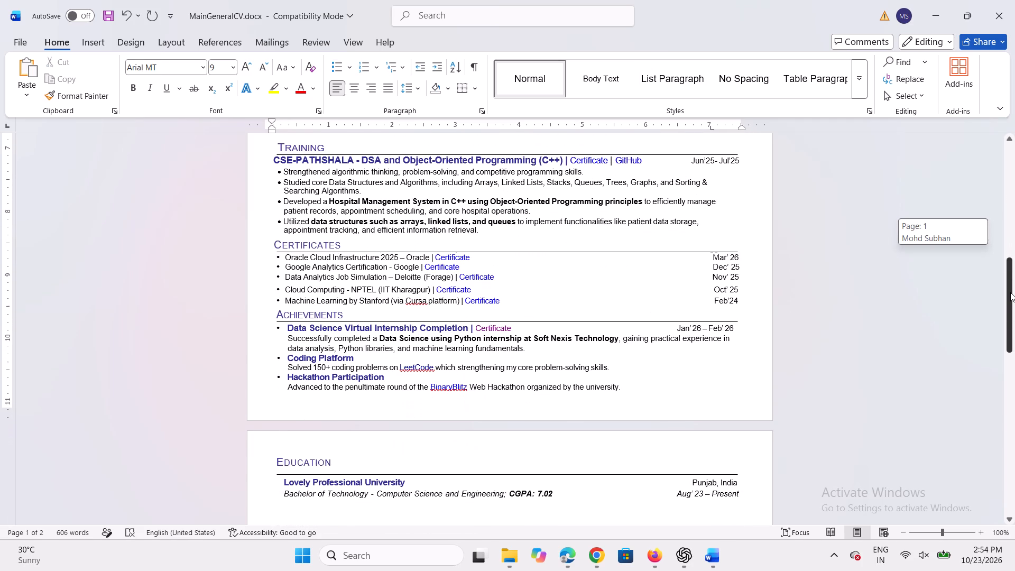
left_click_drag(1010, 292, 1014, 173)
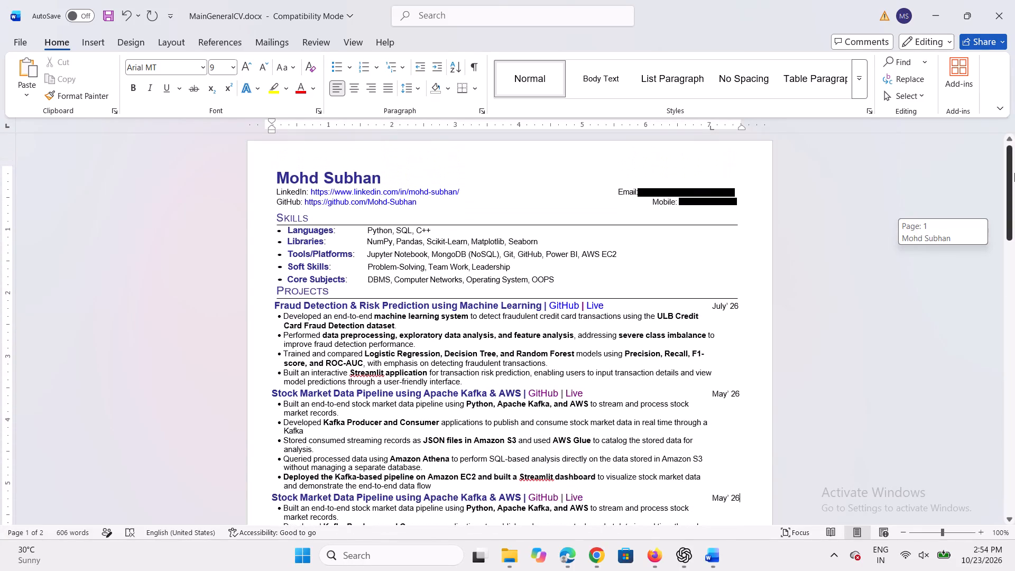
left_click_drag(1014, 173, 1012, 200)
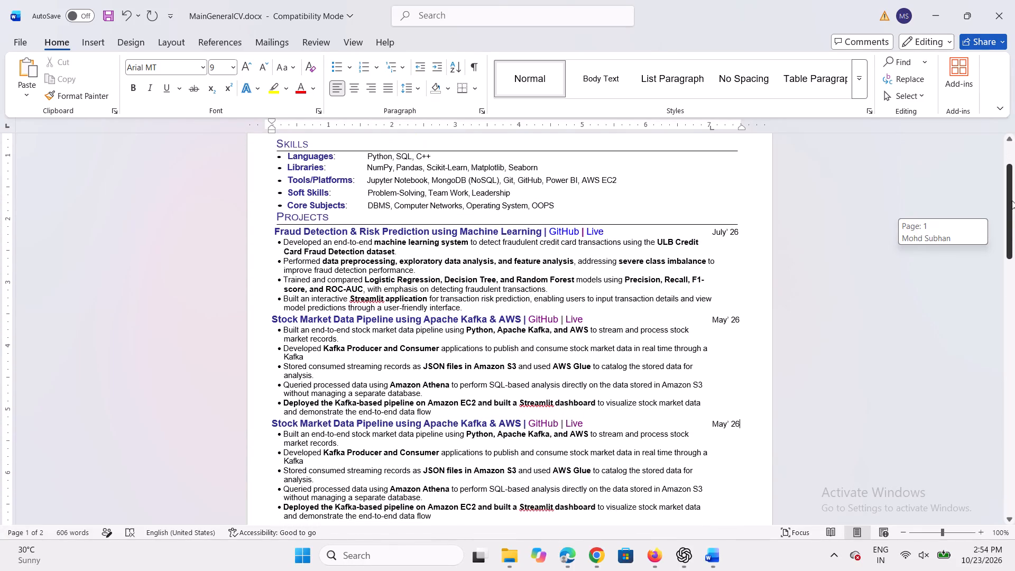
left_click_drag(1012, 200, 1012, 213)
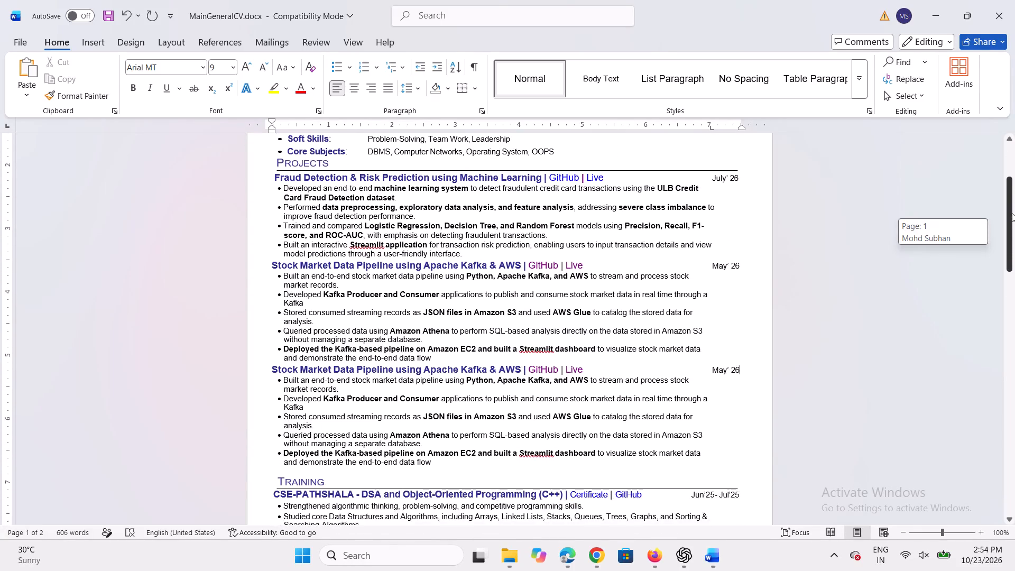
left_click_drag(1012, 213, 1012, 215)
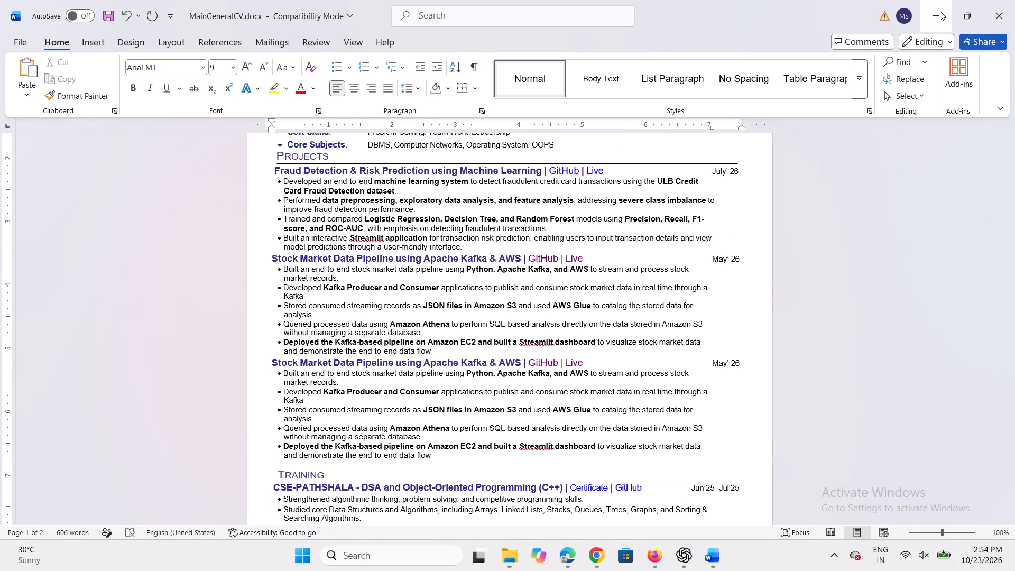
Leave the CV open in Word and switch to the Google Chrome window.
left_click(939, 13)
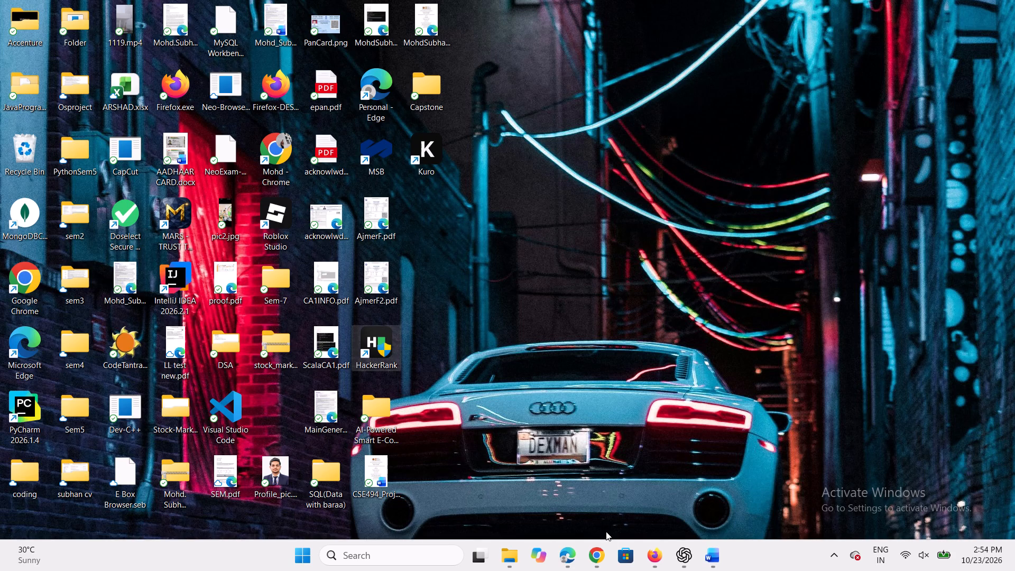
left_click(603, 477)
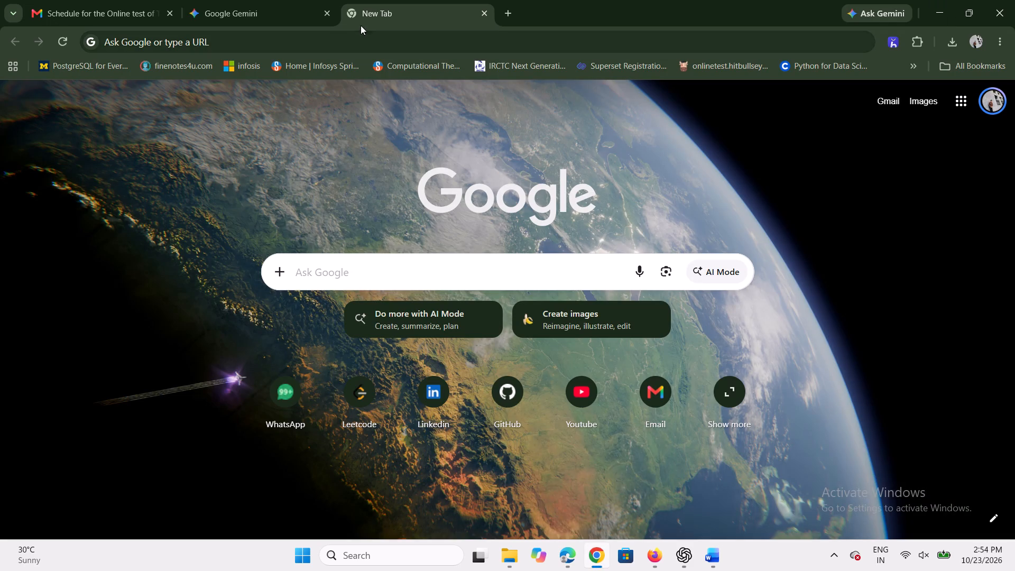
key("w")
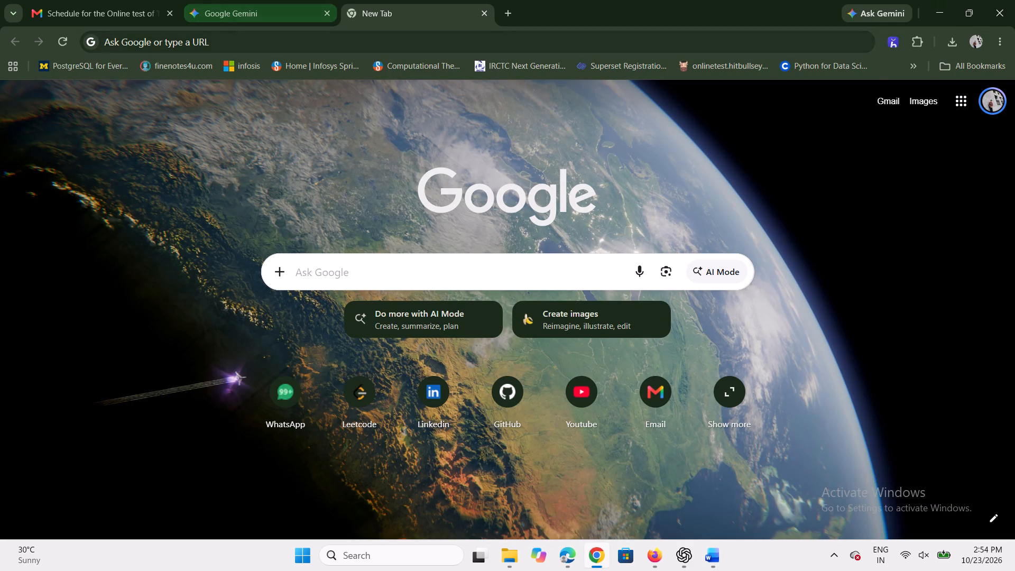
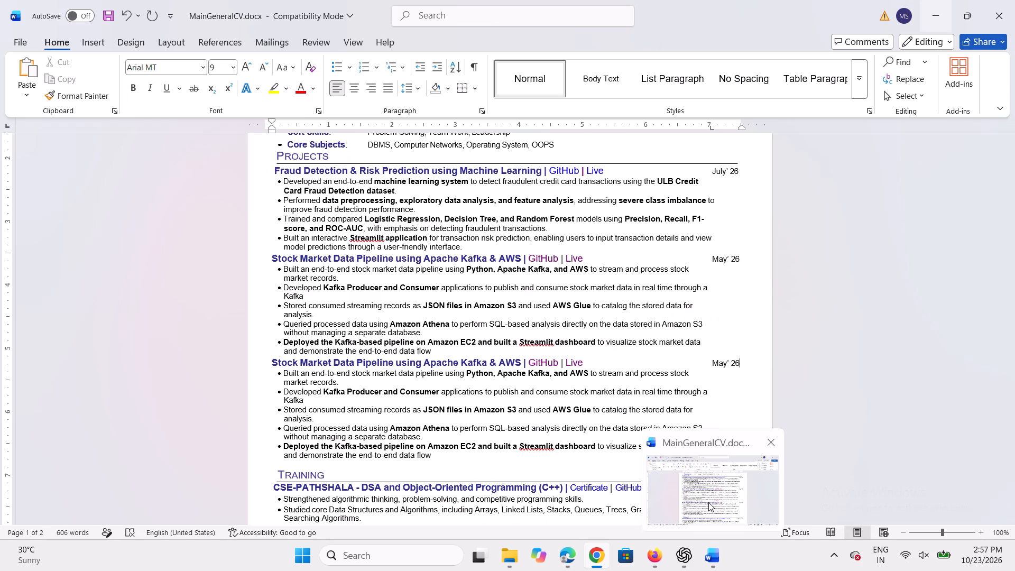
Switch from Chrome back to the MainGeneralCV document in Word.
left_click(707, 504)
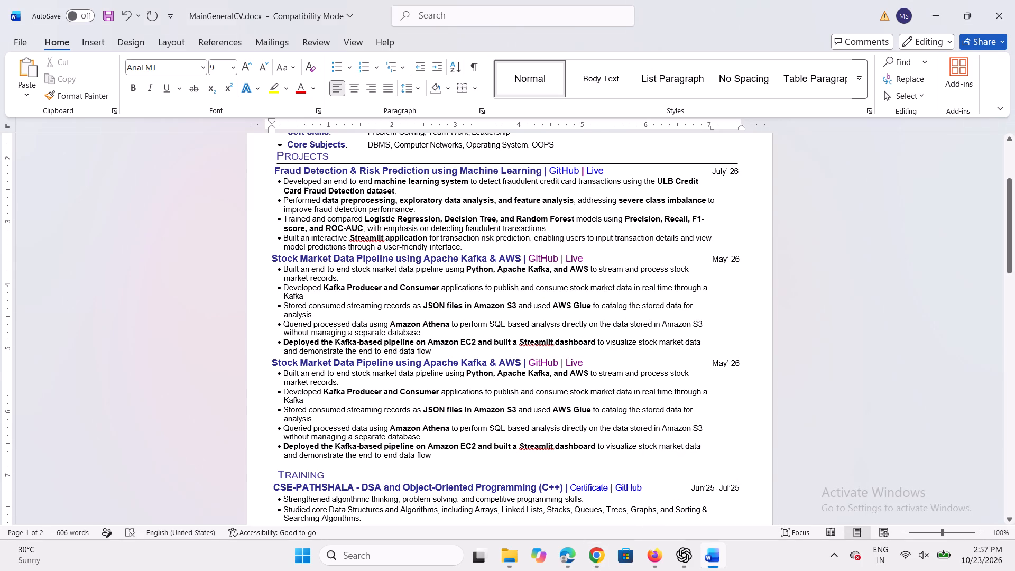
Replace the duplicated project's heading with the copied "AI Sports Trivia Chatbot & Quiz Generator | Github_repository | Live" and remove the stray leading S.
left_click_drag(592, 363, 276, 356)
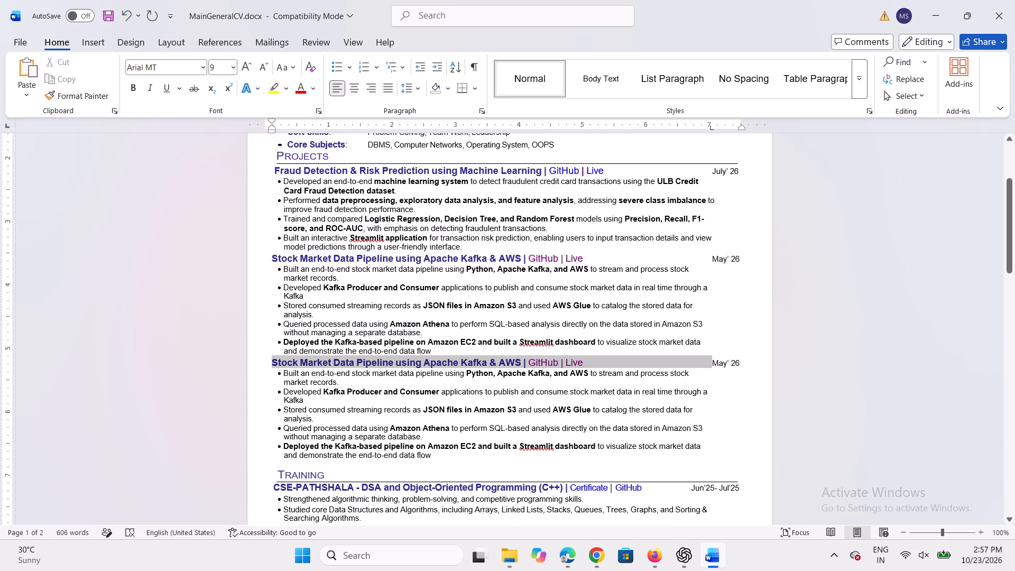
left_click_drag(276, 356, 277, 362)
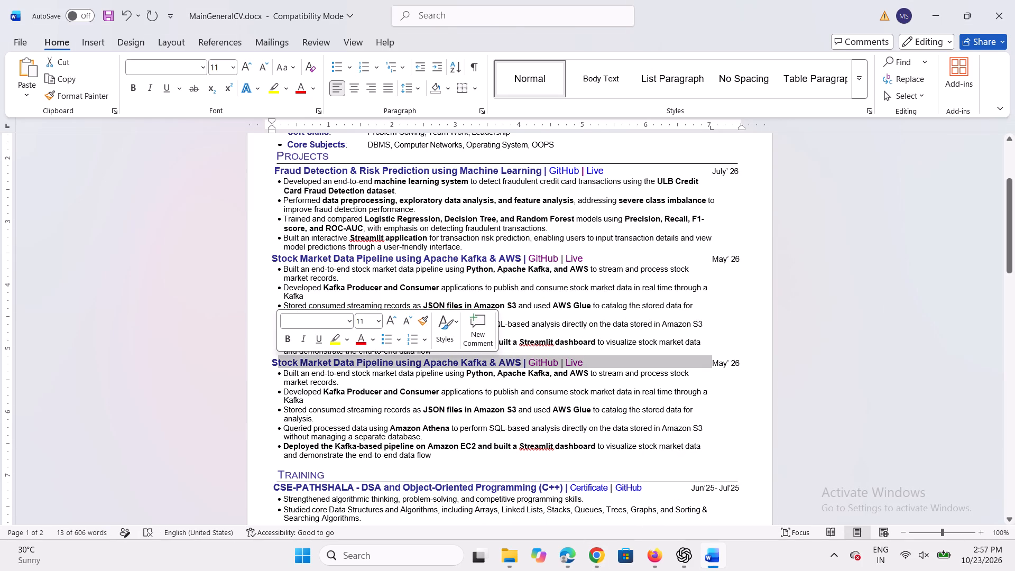
key("ctrl+v")
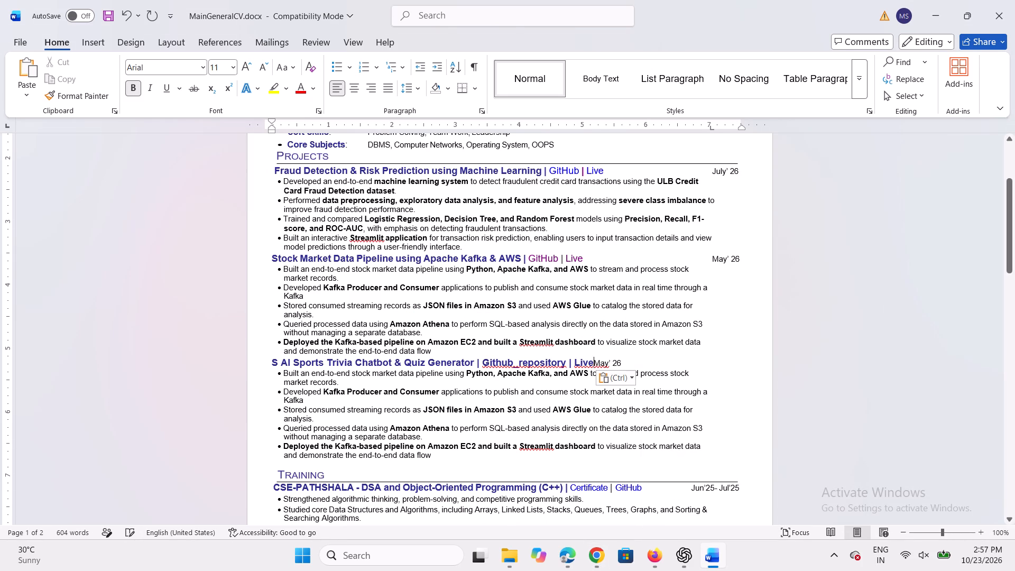
left_click(283, 362)
key("BackSpace")
key("BackSpace")
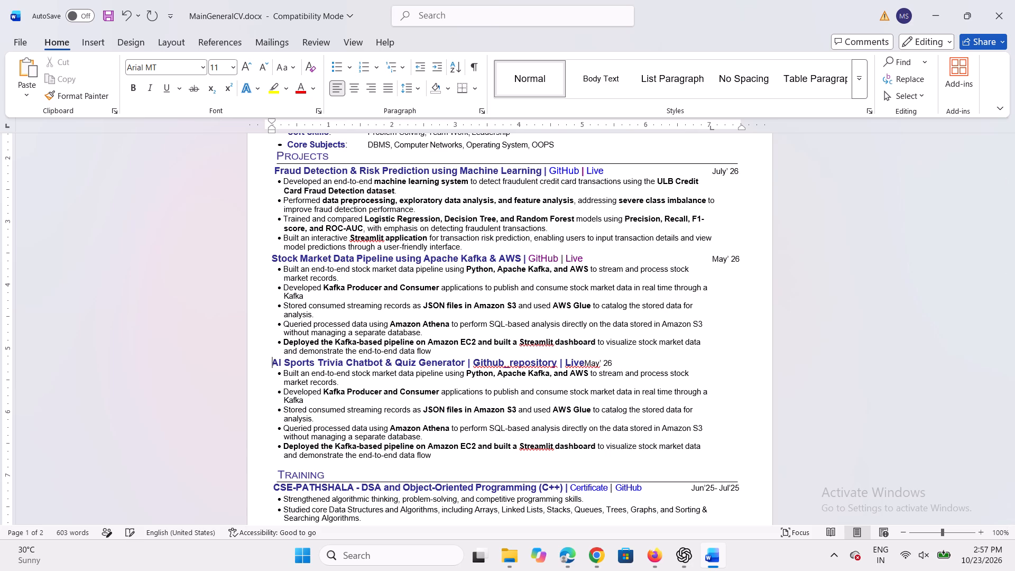
Insert spacing between Live and the May' 26 date in the AI Sports Trivia heading.
left_click(583, 361)
key("space")
key("space")
key("space")
key("space")
key("space")
key("space")
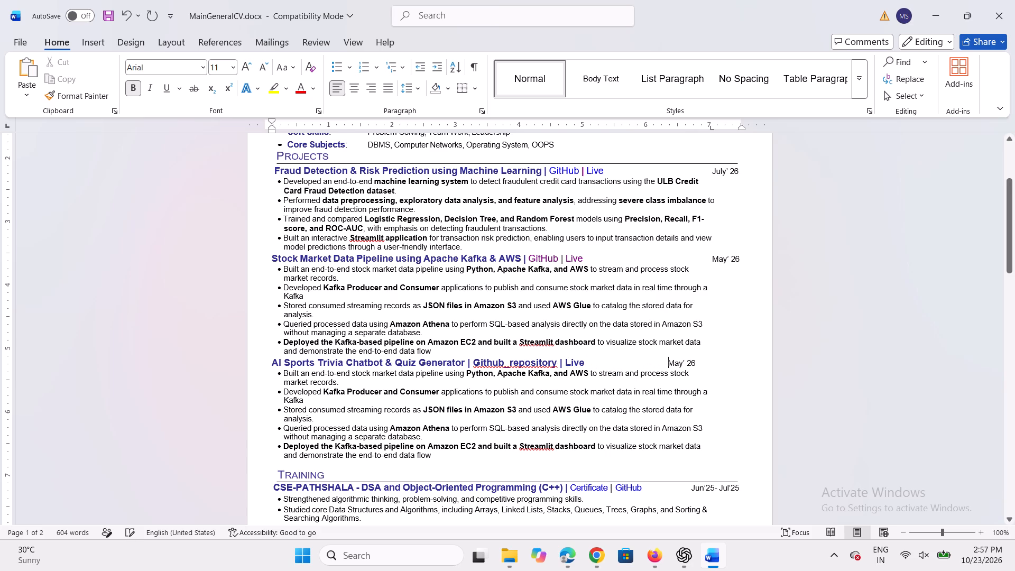
Remove bold from "Github_repository | Live" in the AI Sports Trivia heading.
left_click_drag(584, 359, 496, 358)
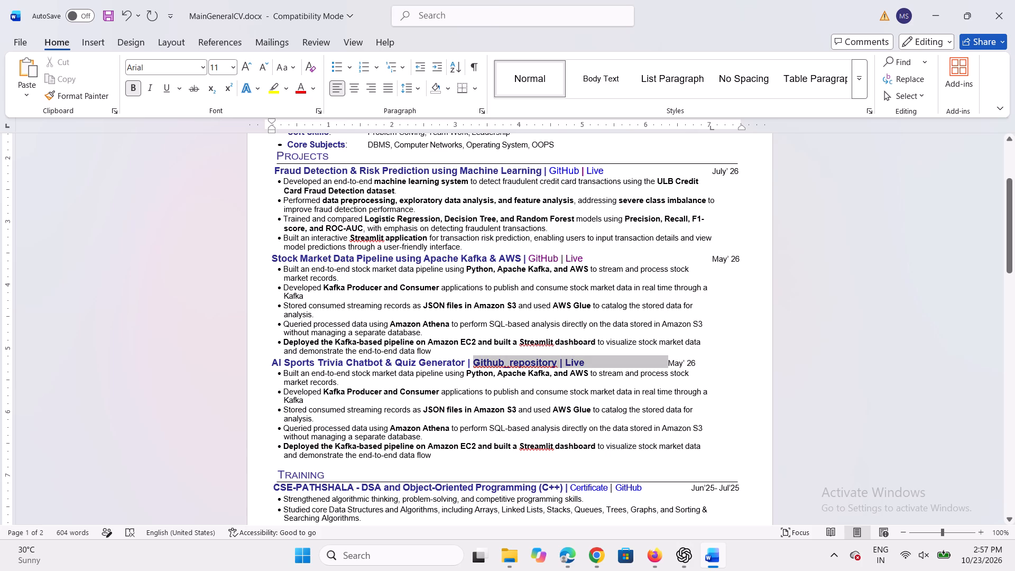
left_click_drag(496, 358, 478, 361)
left_click(487, 337)
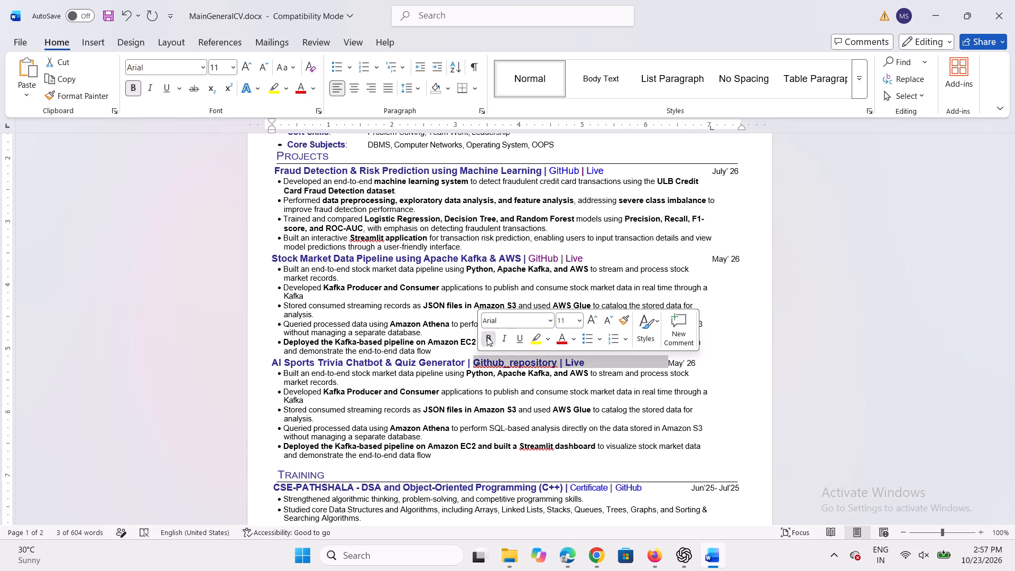
Add spaces before May' 26 in the AI Sports Trivia heading until it lines up with the other project dates.
left_click(601, 364)
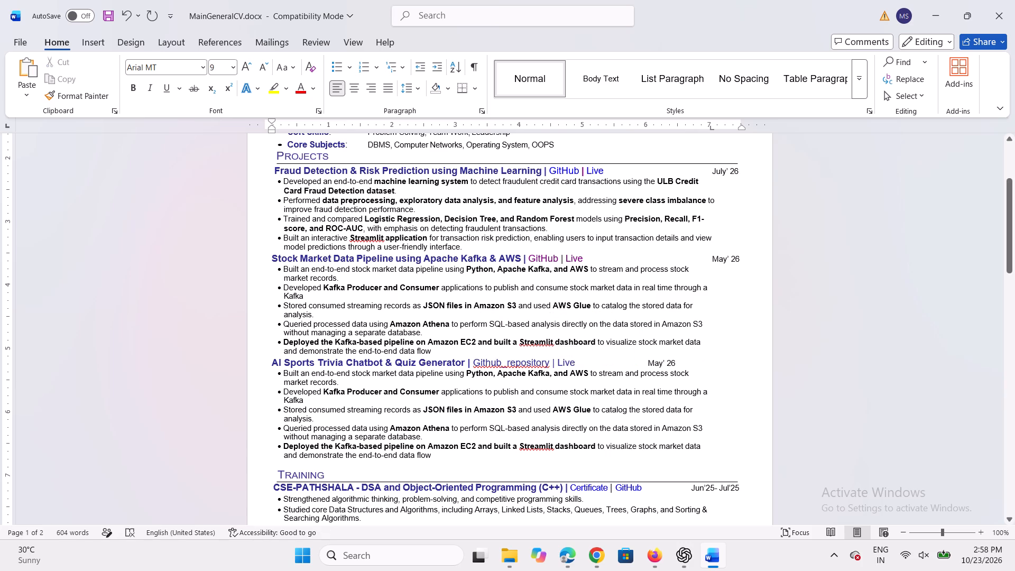
key("space")
key("space")
key("space")
key("space")
key("space")
key("space")
key("space")
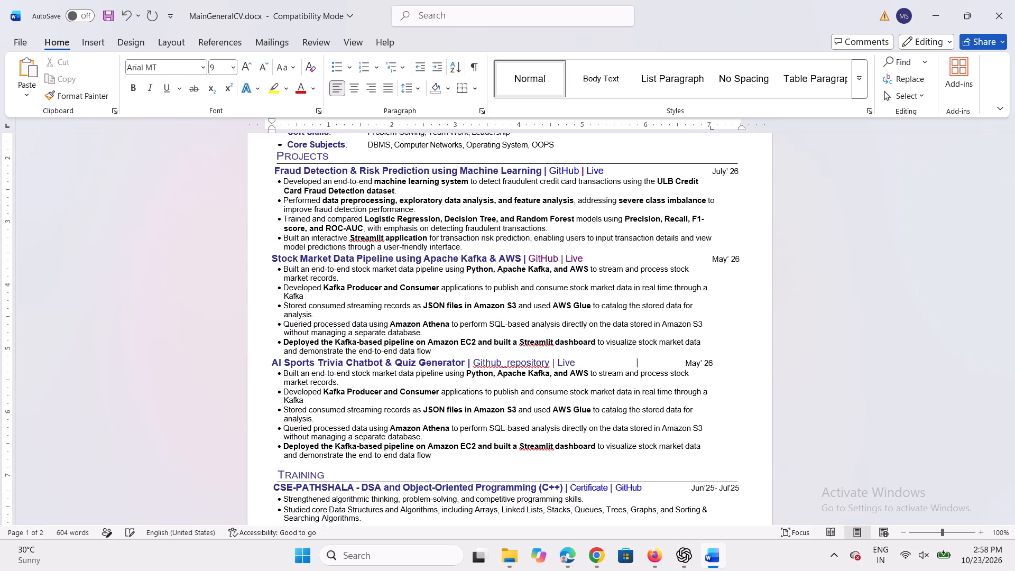
key("space")
key("space")
key("space")
key("space")
key("space")
key("space")
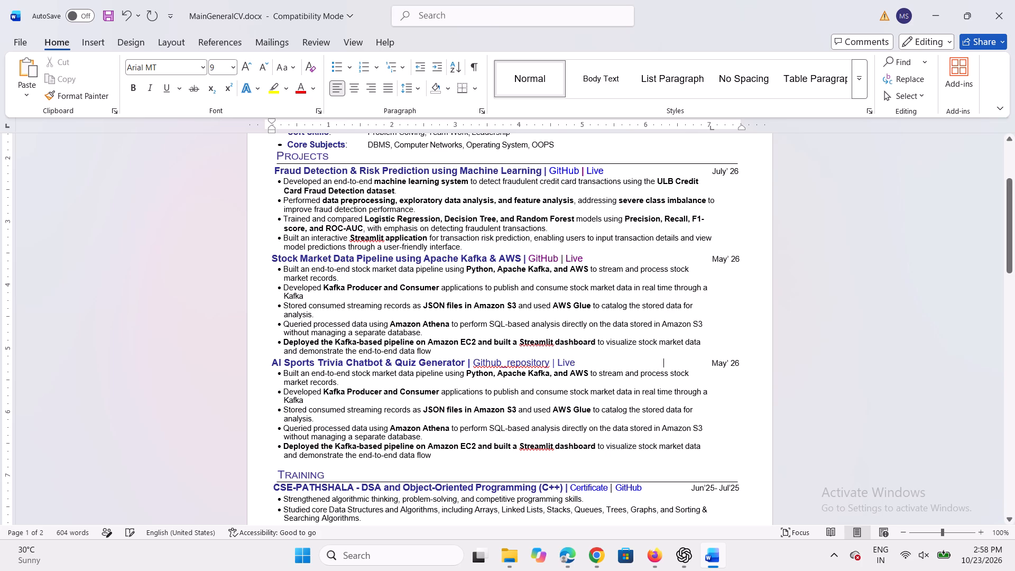
Shorten the Github_repository label in the AI Sports Trivia heading to Github.
left_click(546, 361)
key("BackSpace")
key("Right")
key("BackSpace")
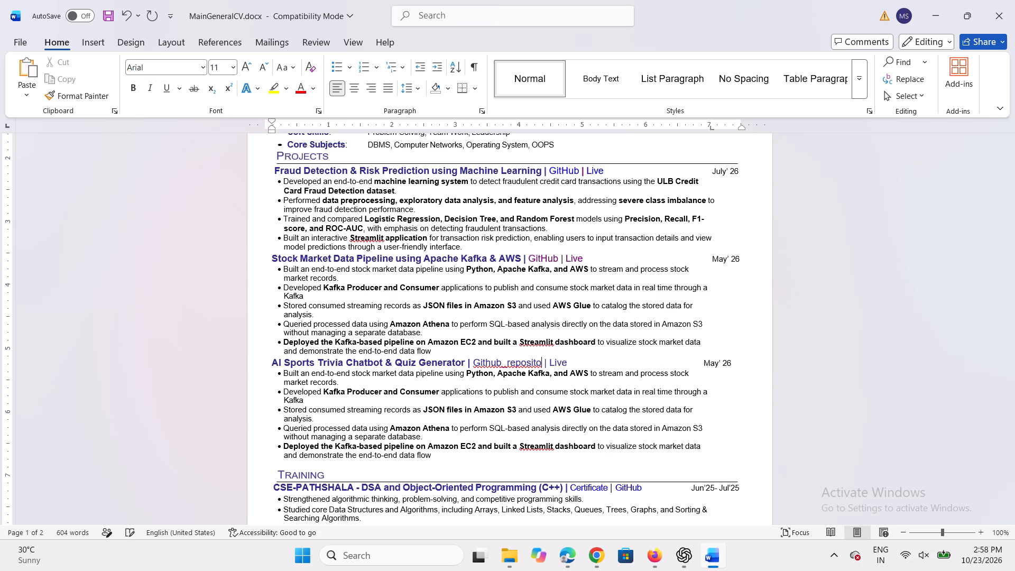
key("BackSpace")
key("BackSpace")
key("BackSpace")
key("BackSpace")
key("BackSpace")
key("BackSpace")
key("BackSpace")
key("BackSpace")
key("BackSpace")
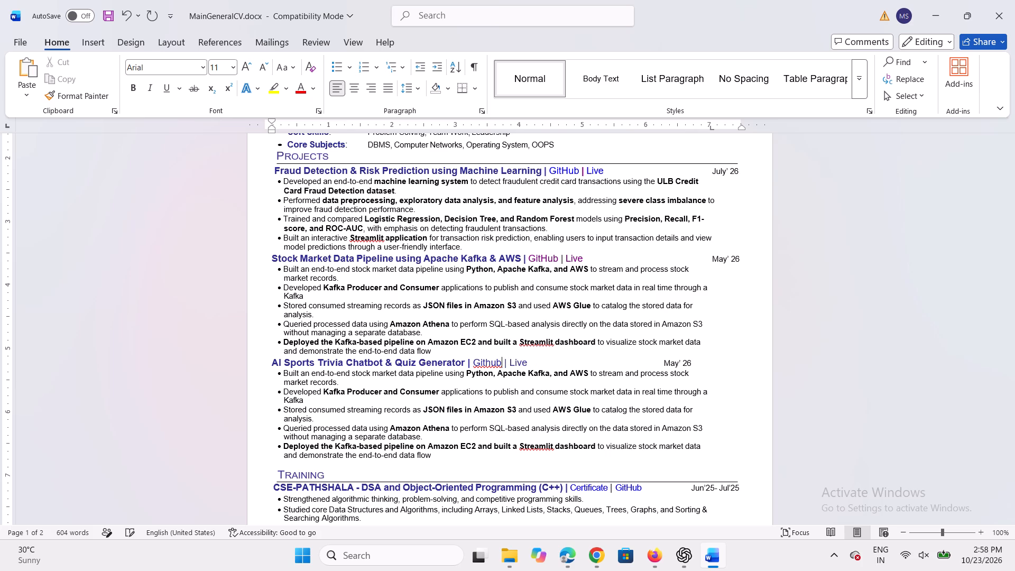
key("BackSpace")
key("b")
Capitalise the h in the AI Sports Trivia heading's Github label so it reads GitHub.
left_click(487, 363)
key("Right")
key("BackSpace")
key("shift+h")
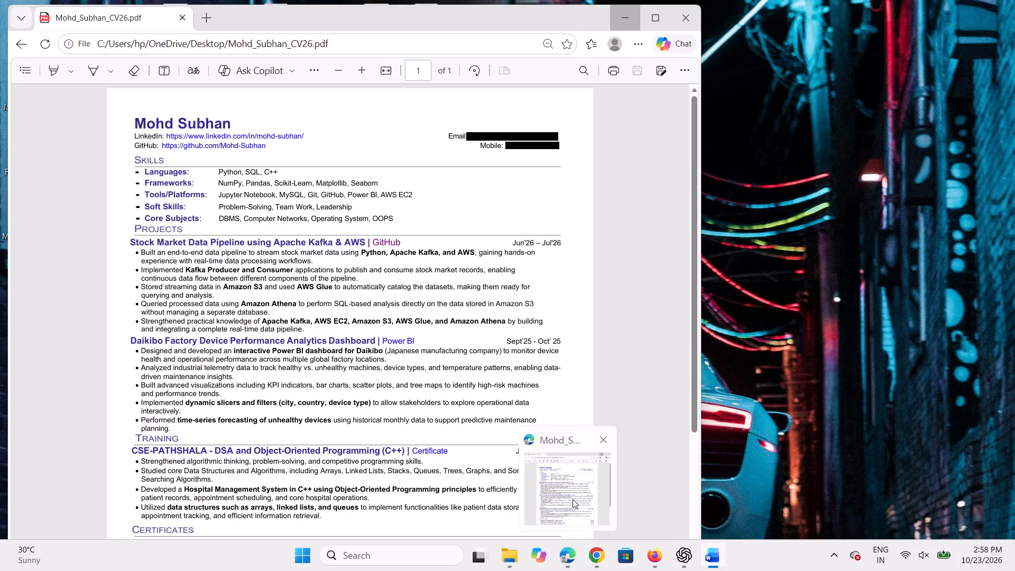
left_click(571, 500)
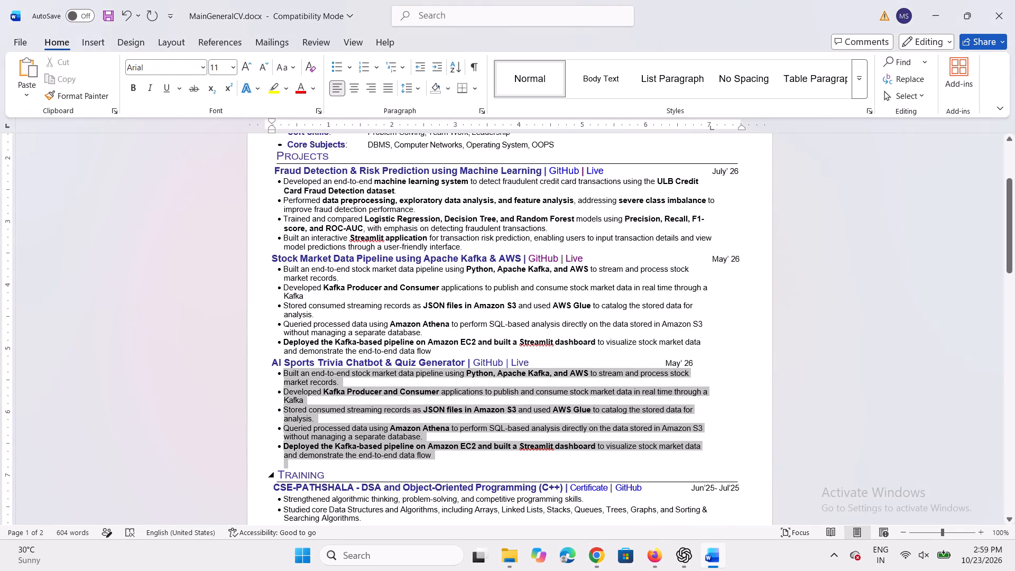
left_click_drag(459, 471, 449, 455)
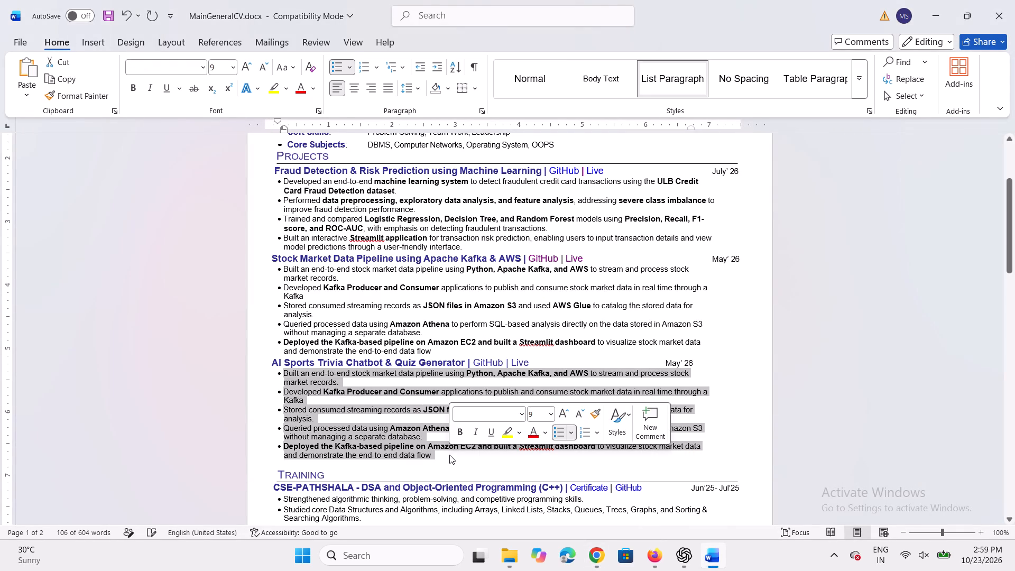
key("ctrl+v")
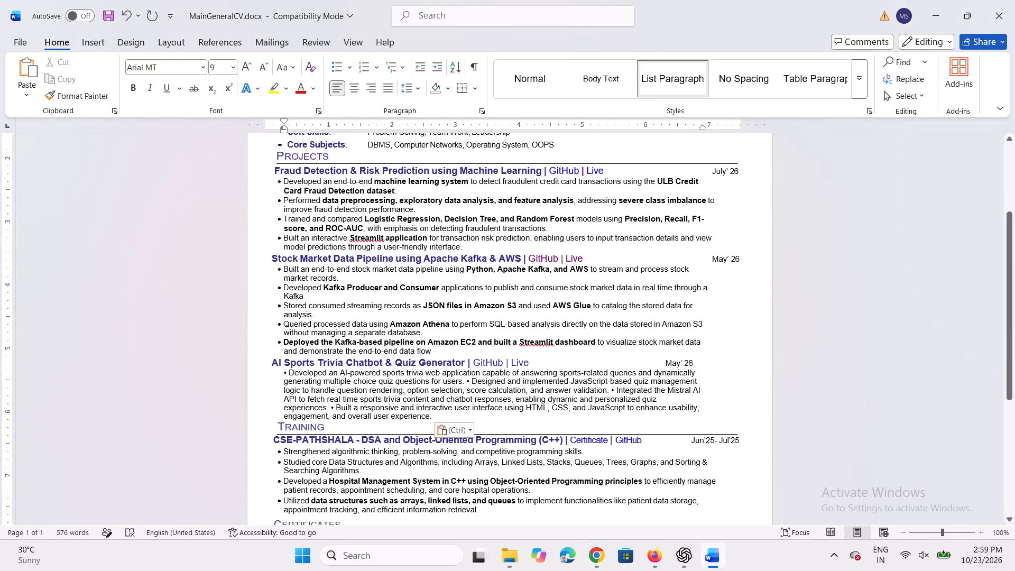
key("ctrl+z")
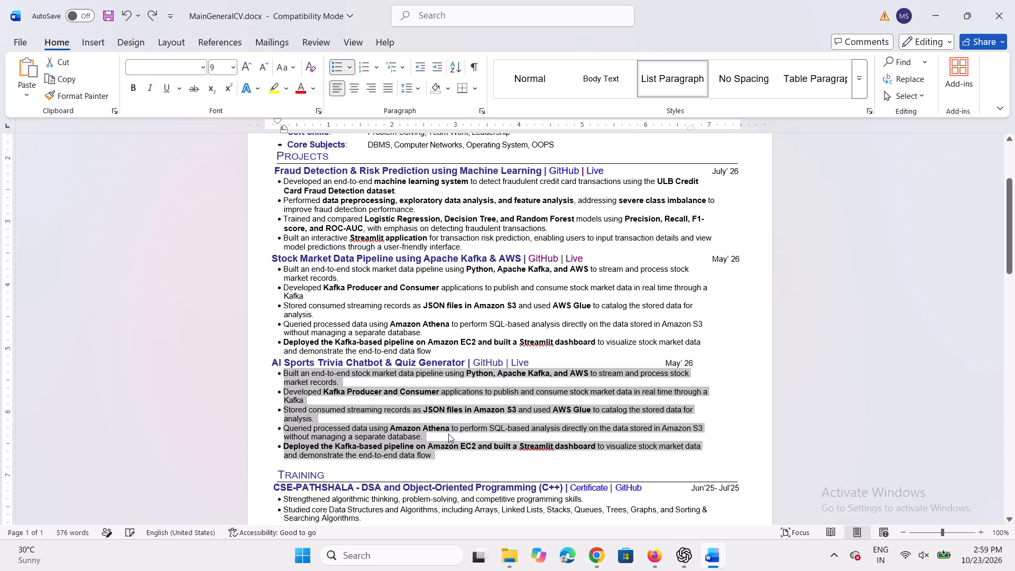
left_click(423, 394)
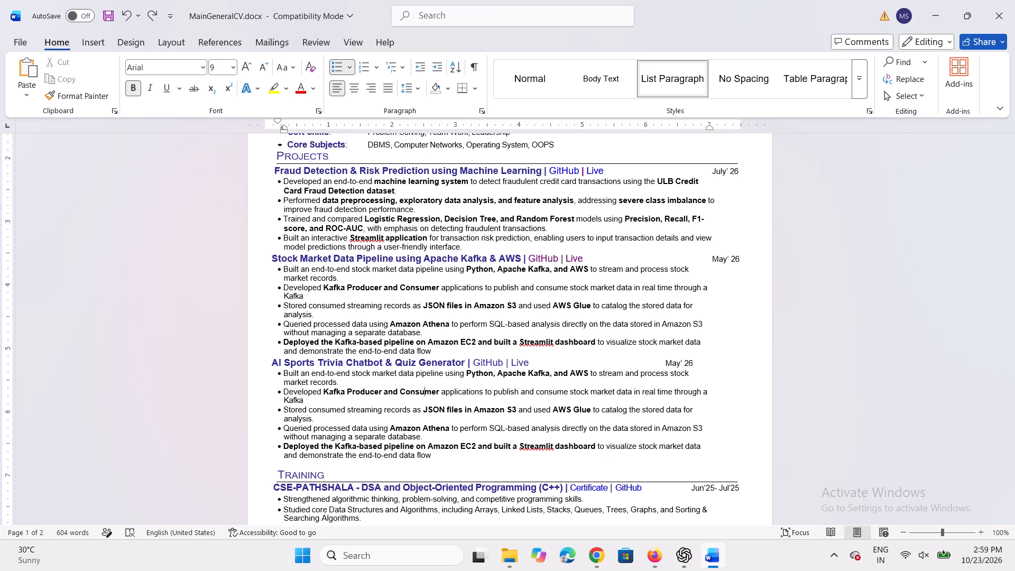
Switch to the CV1 PDF in Chrome and copy the AI Sports Trivia project's first bullet about the AI-powered sports trivia web application.
left_click_drag(343, 383, 294, 372)
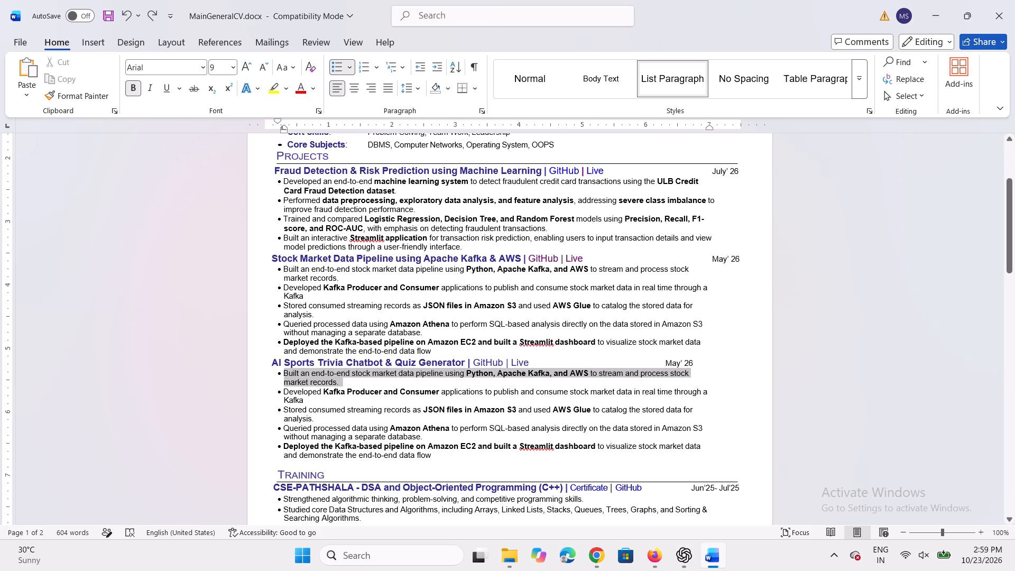
left_click_drag(294, 372, 292, 372)
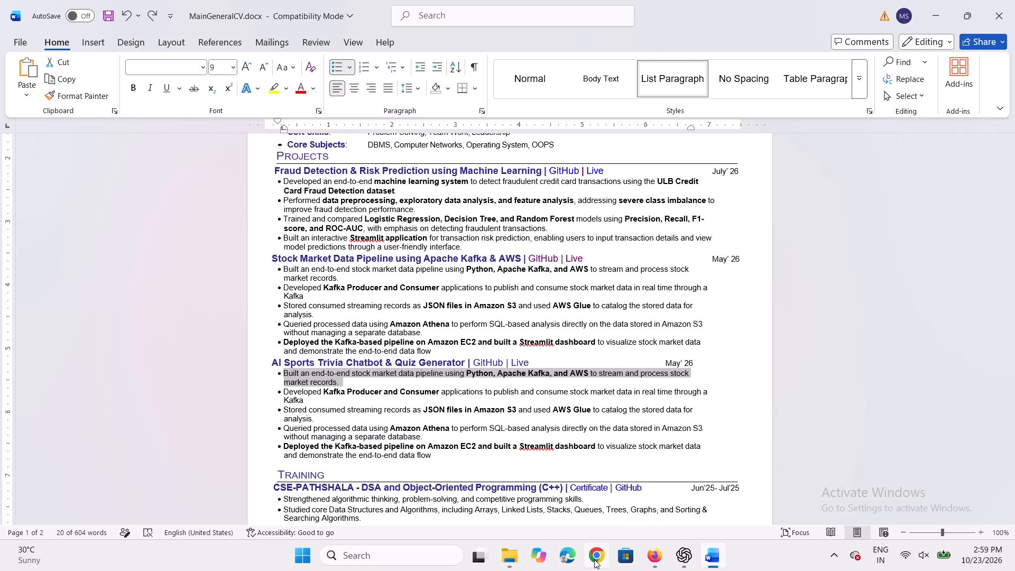
left_click(606, 498)
left_click(475, 457)
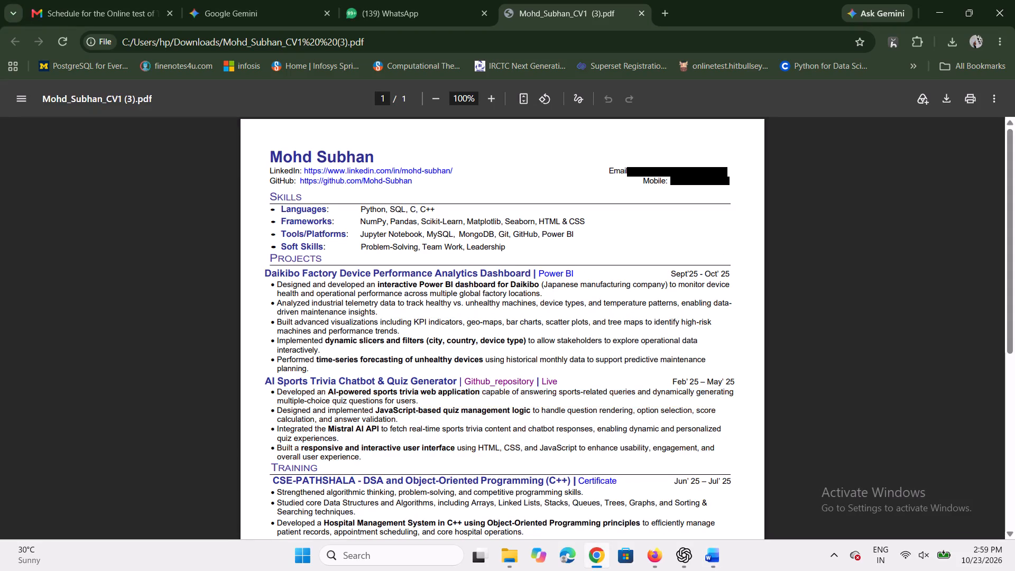
left_click_drag(421, 402, 320, 391)
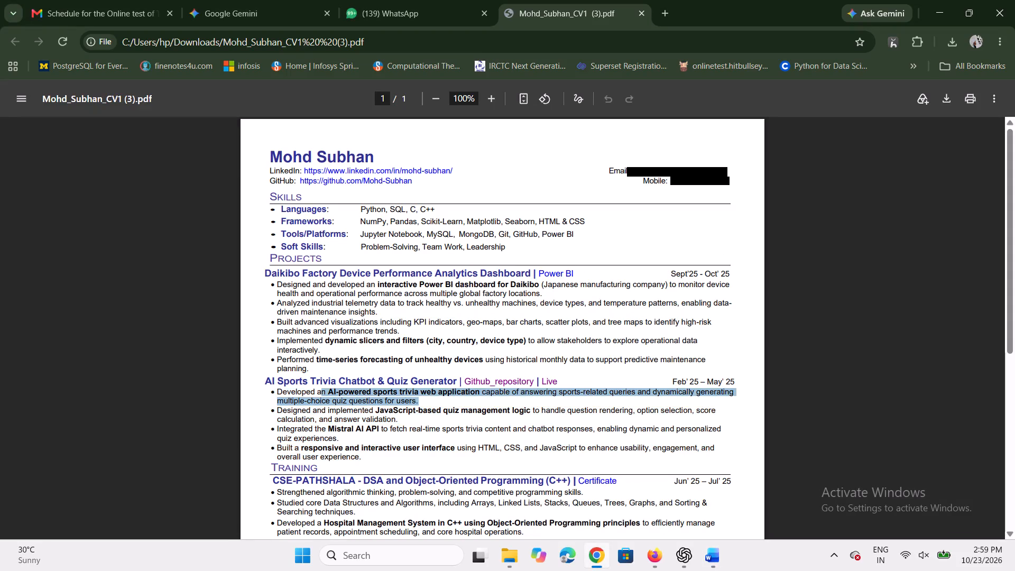
left_click_drag(320, 391, 278, 391)
key("ctrl+c")
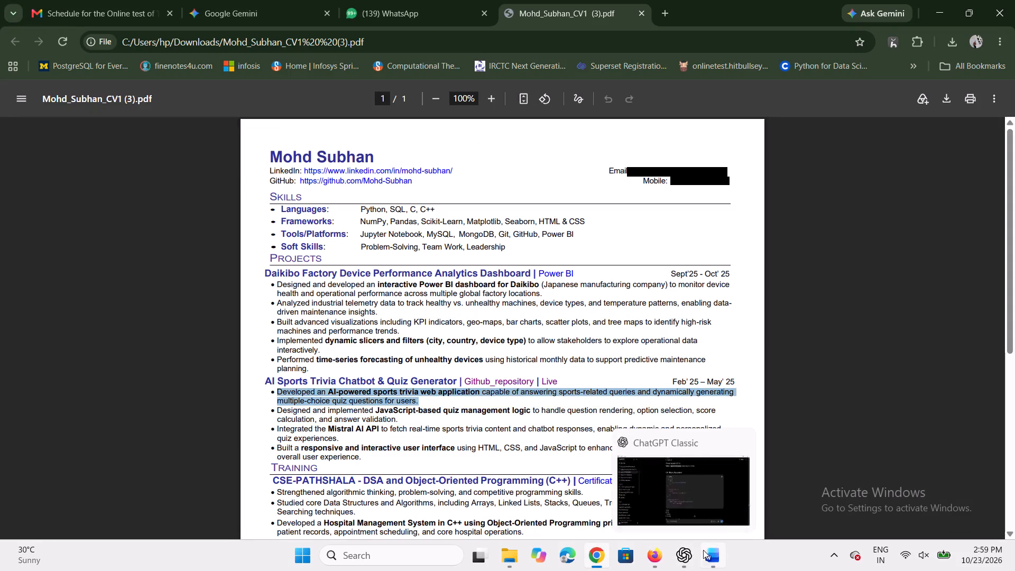
Switch to Word and replace the first bullet's text under the AI Sports Trivia heading with the copied web application bullet from the clipboard history.
left_click_drag(713, 495, 534, 443)
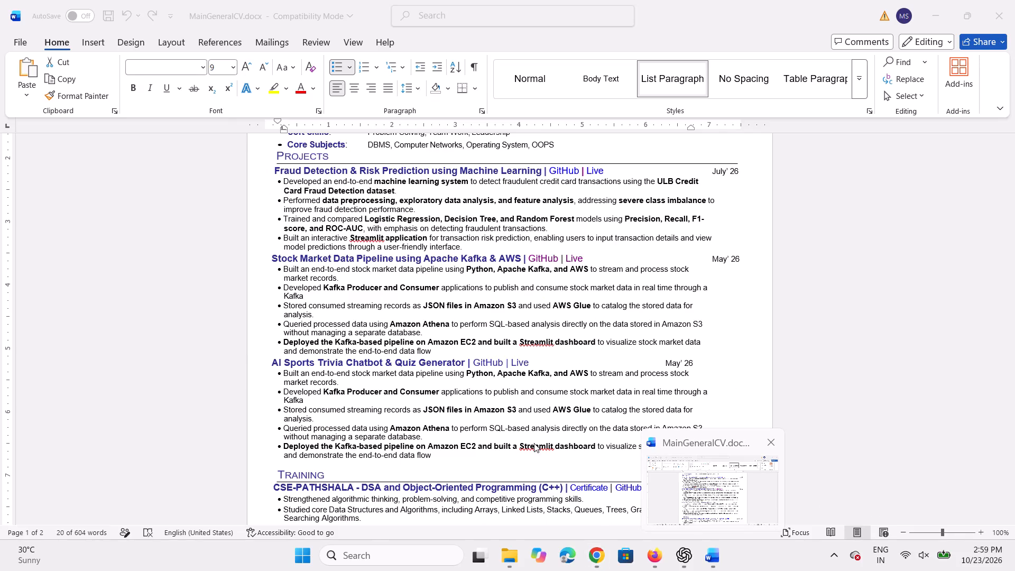
left_click_drag(534, 443, 502, 436)
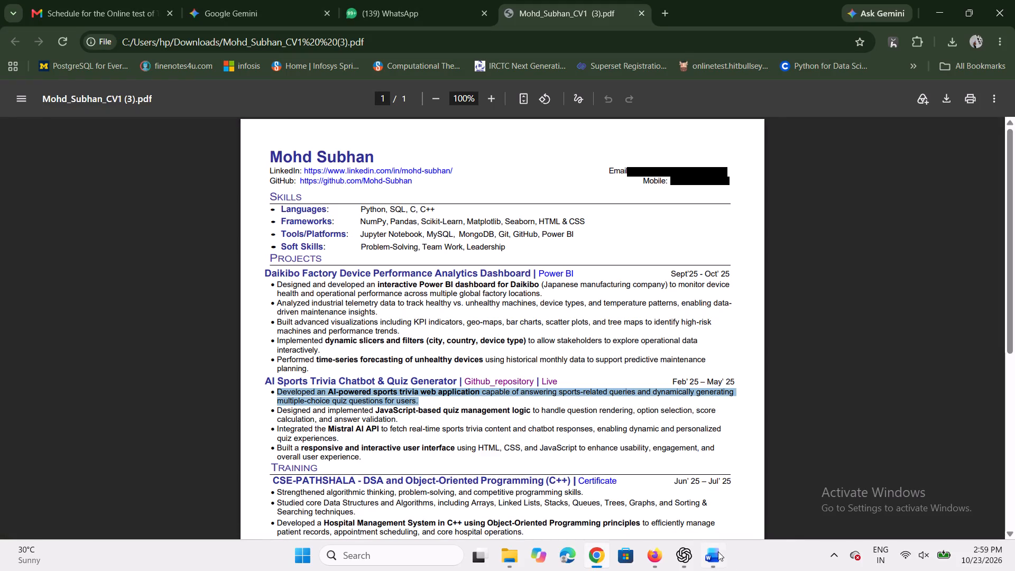
left_click(728, 512)
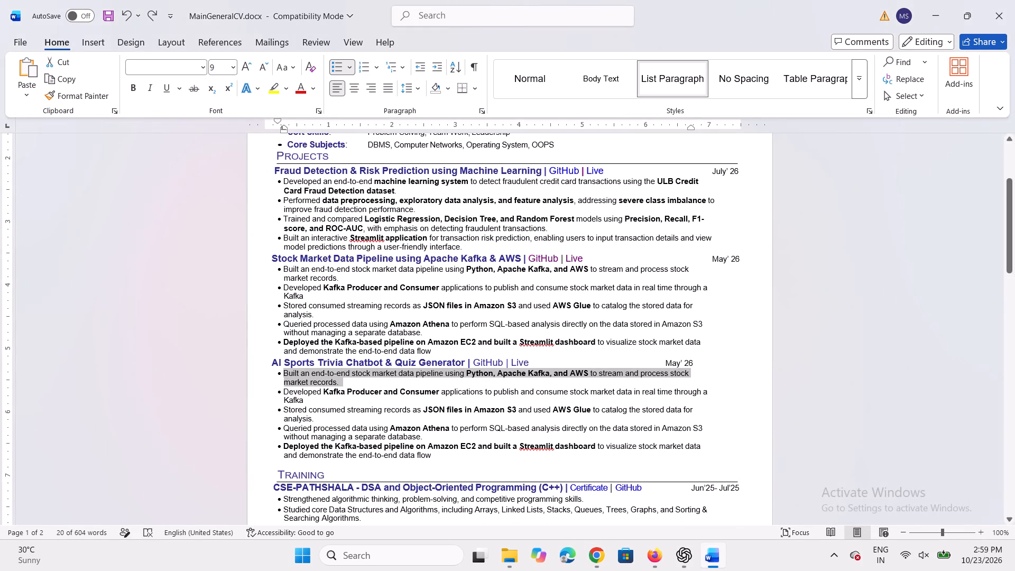
left_click(340, 382)
double_click(338, 381)
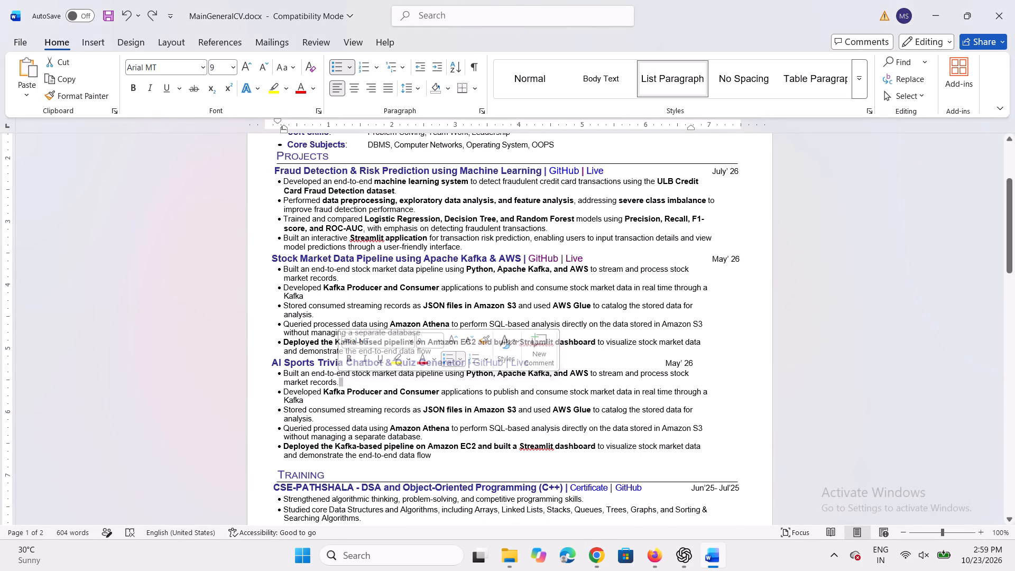
left_click(343, 383)
left_click_drag(340, 383, 287, 371)
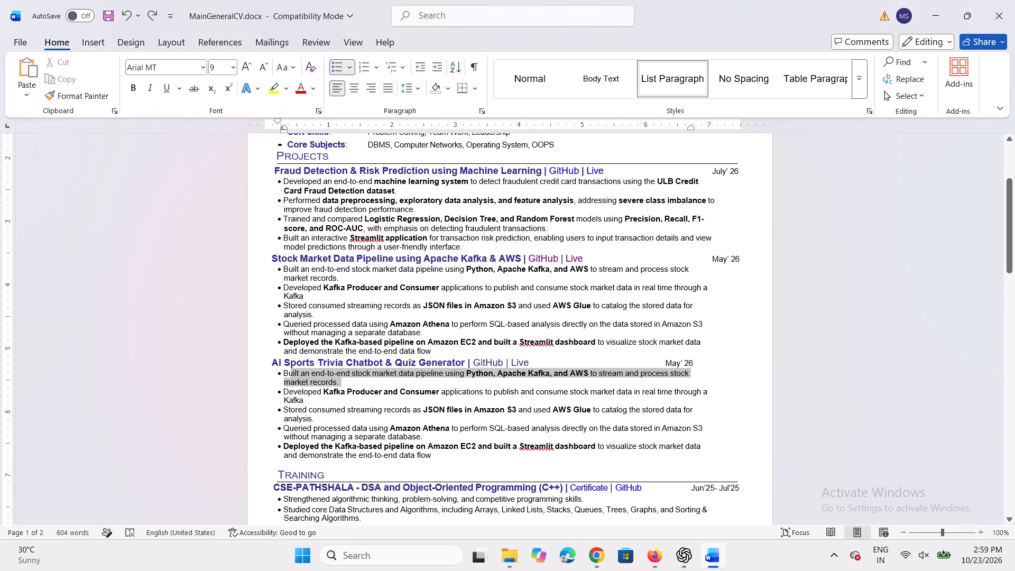
left_click_drag(287, 371, 283, 369)
left_click(282, 370)
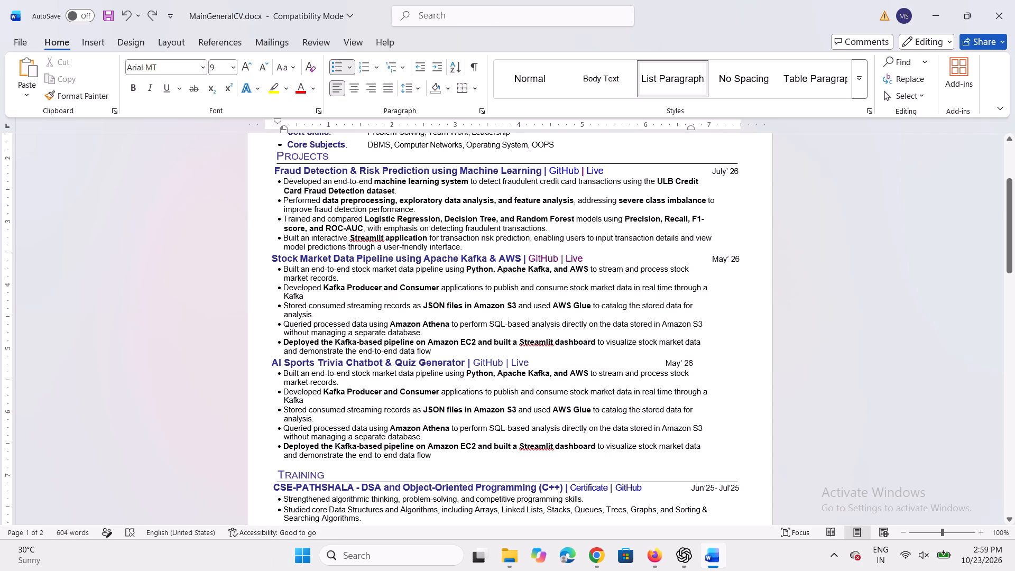
left_click_drag(285, 373, 339, 382)
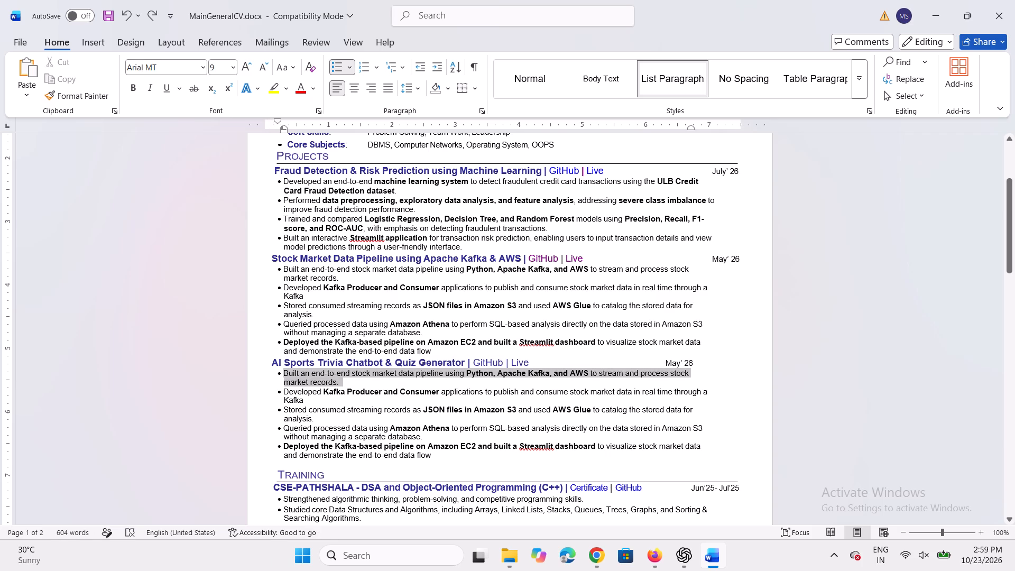
left_click_drag(339, 382, 336, 382)
key("ctrl+c")
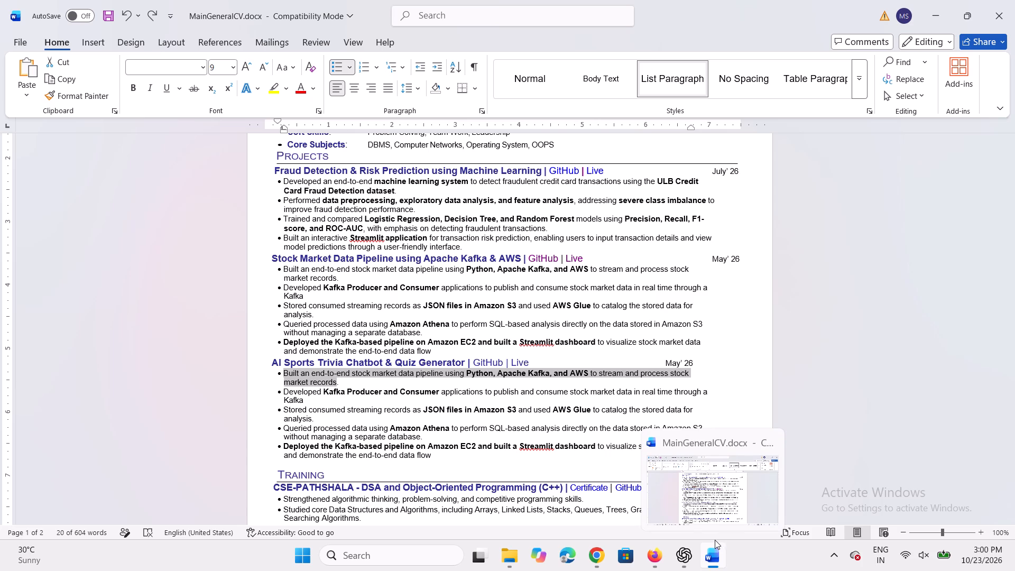
key("super+v")
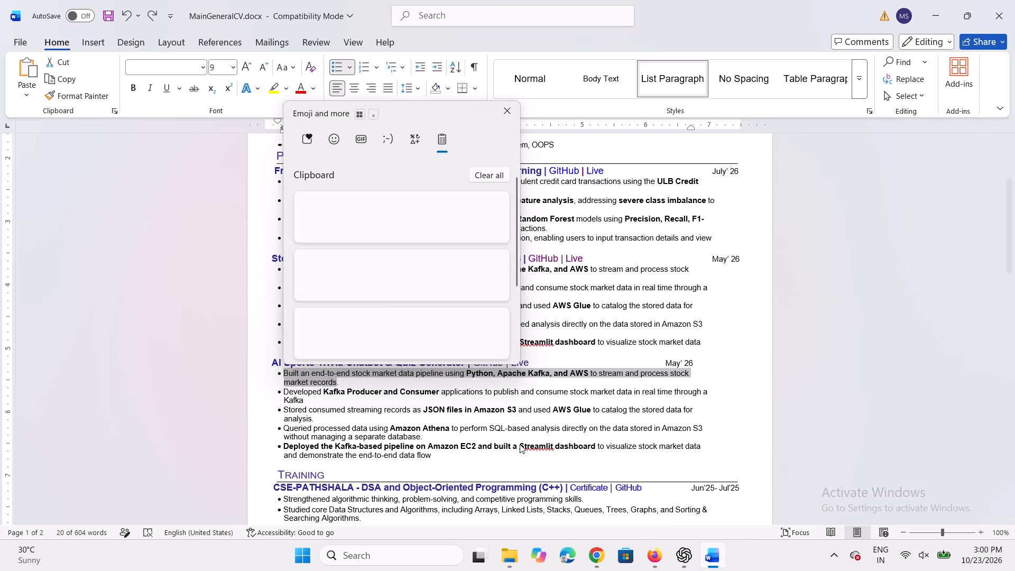
left_click(381, 282)
key("ctrl+v")
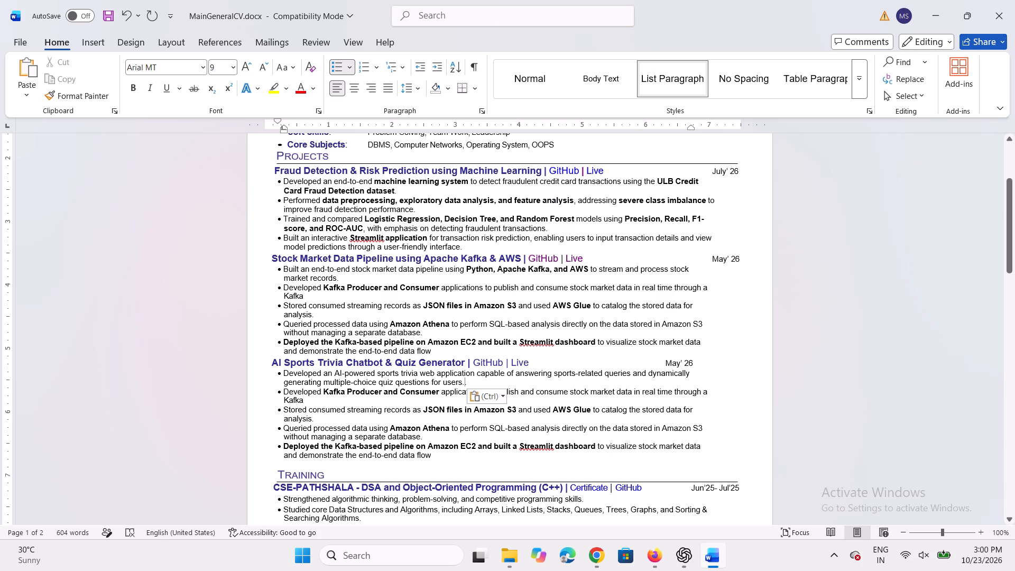
Switch to the CV1 PDF in Chrome and copy the AI Sports Trivia project's second bullet about JavaScript-based quiz management logic.
left_click_drag(306, 399, 283, 389)
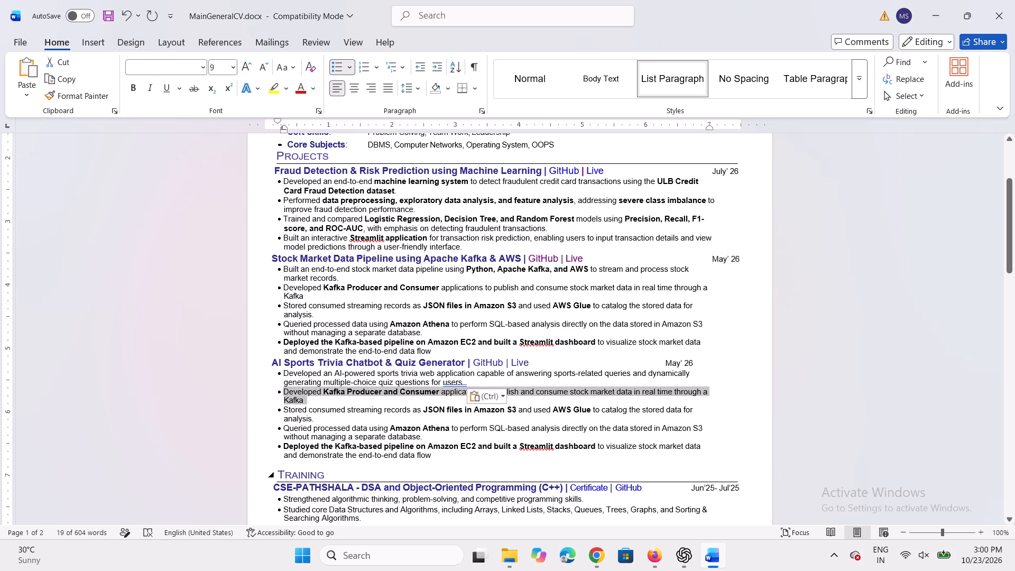
left_click(457, 476)
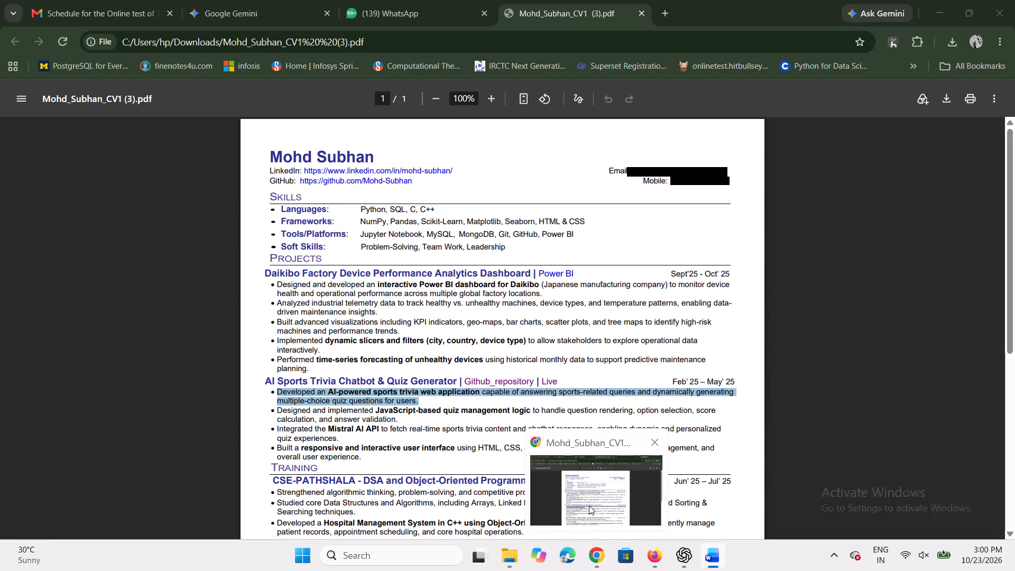
left_click(589, 505)
left_click(371, 413)
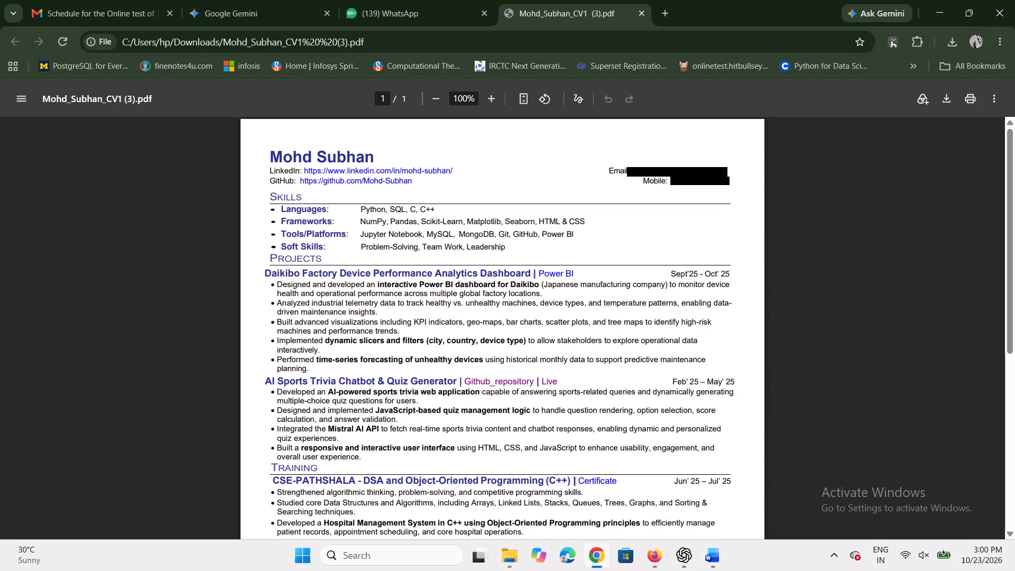
left_click_drag(399, 421, 274, 408)
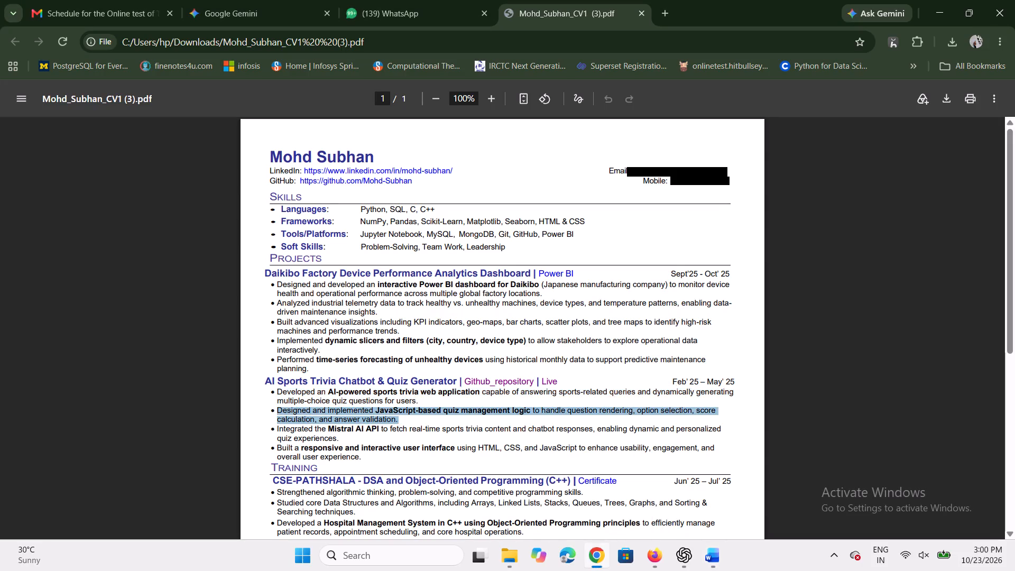
left_click_drag(274, 408, 278, 408)
key("ctrl+c")
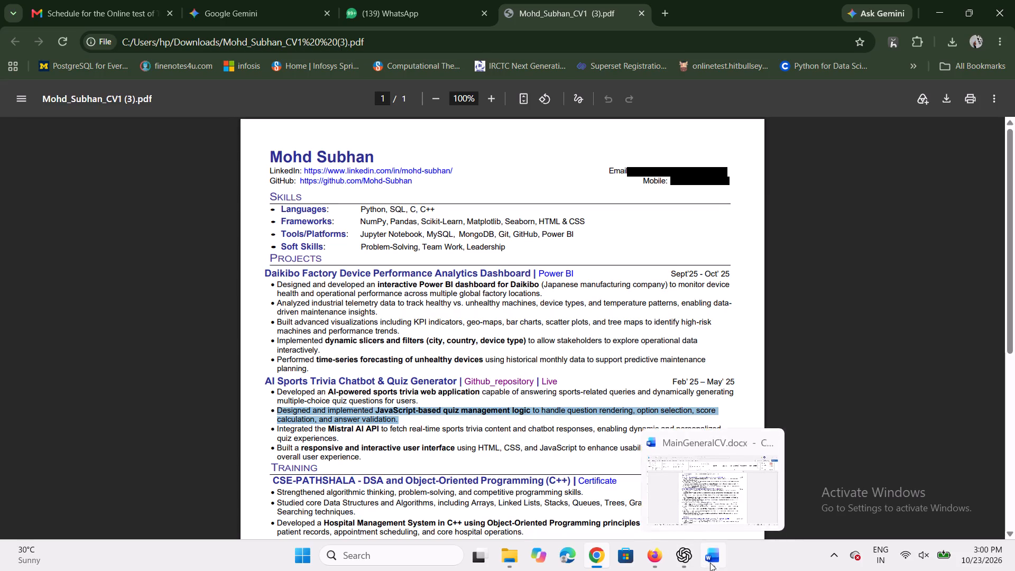
Switch to Word, replace the Kafka Producer and Consumer bullet under AI Sports Trivia with the copied text, and split the following bullet onto its own line.
left_click(716, 489)
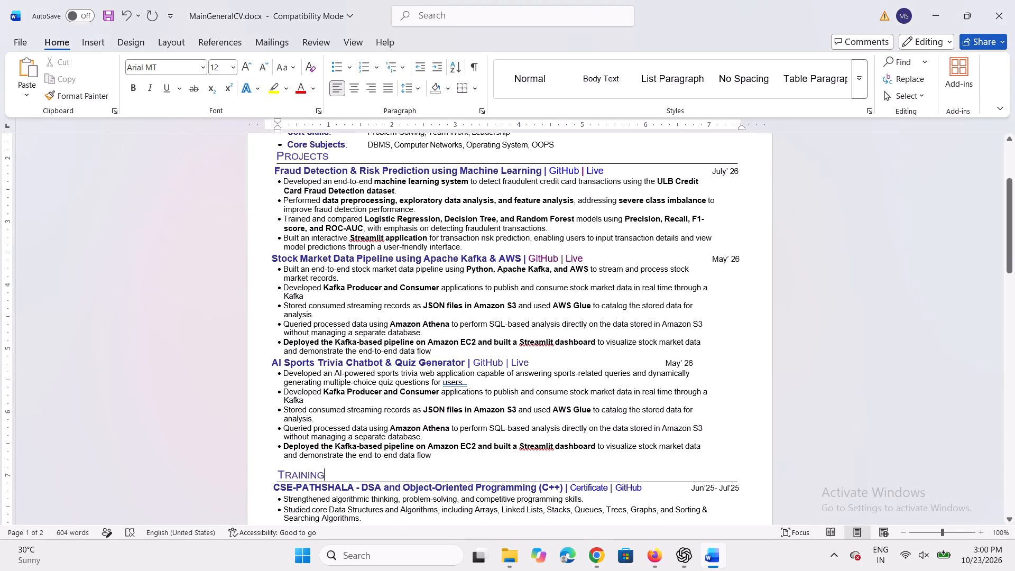
left_click_drag(303, 398, 281, 392)
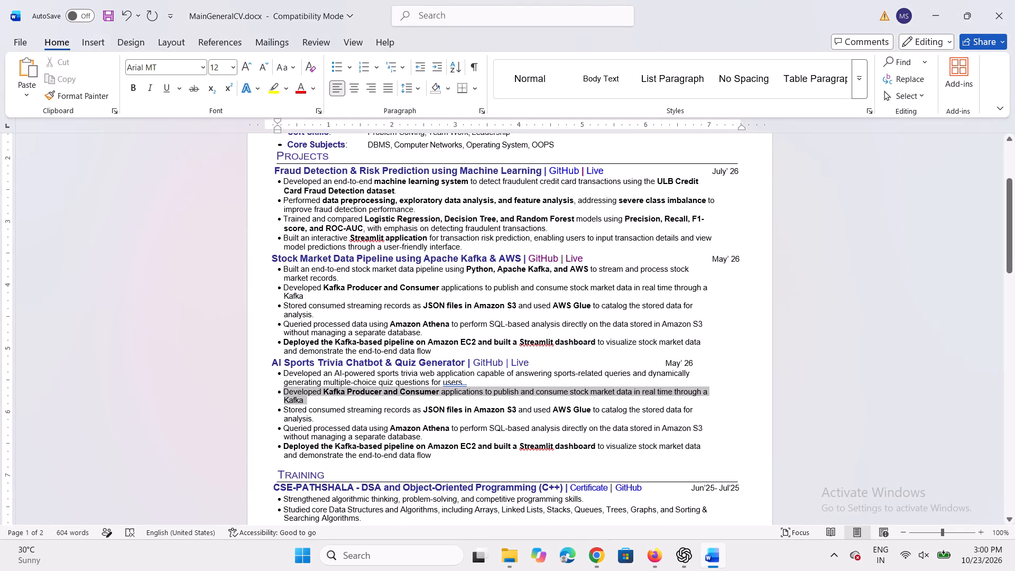
left_click_drag(281, 392, 283, 392)
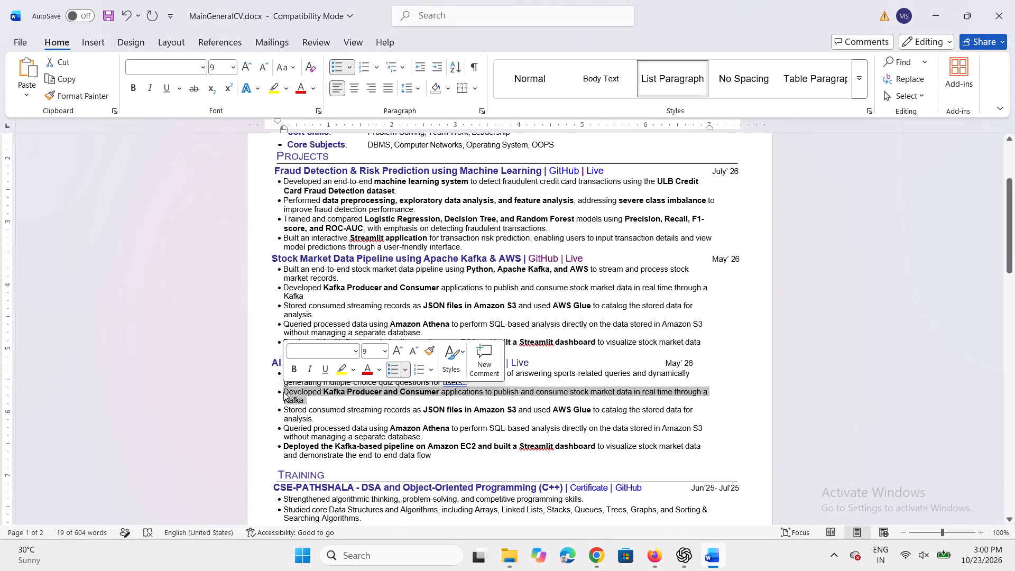
key("ctrl+v")
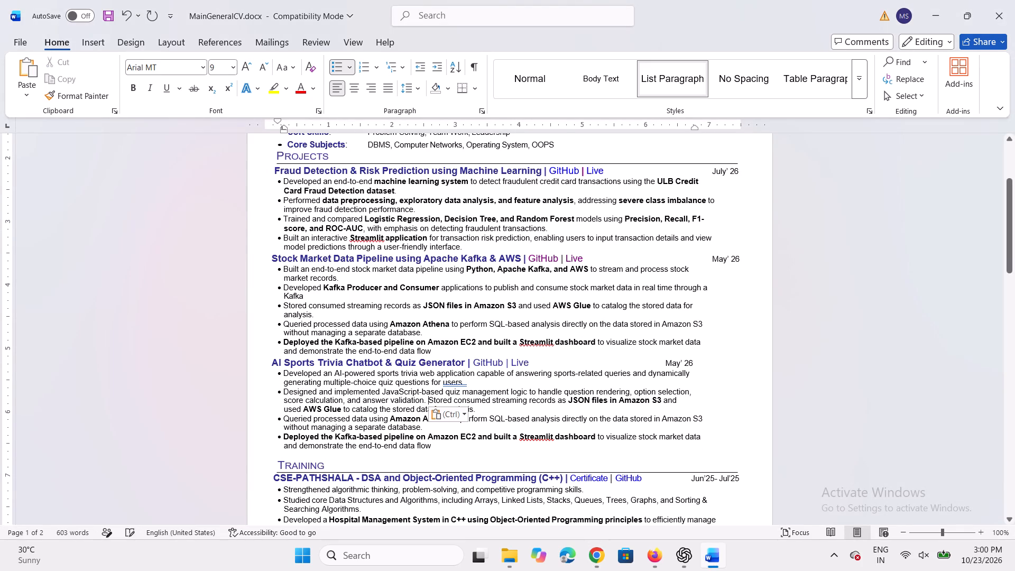
key("Return")
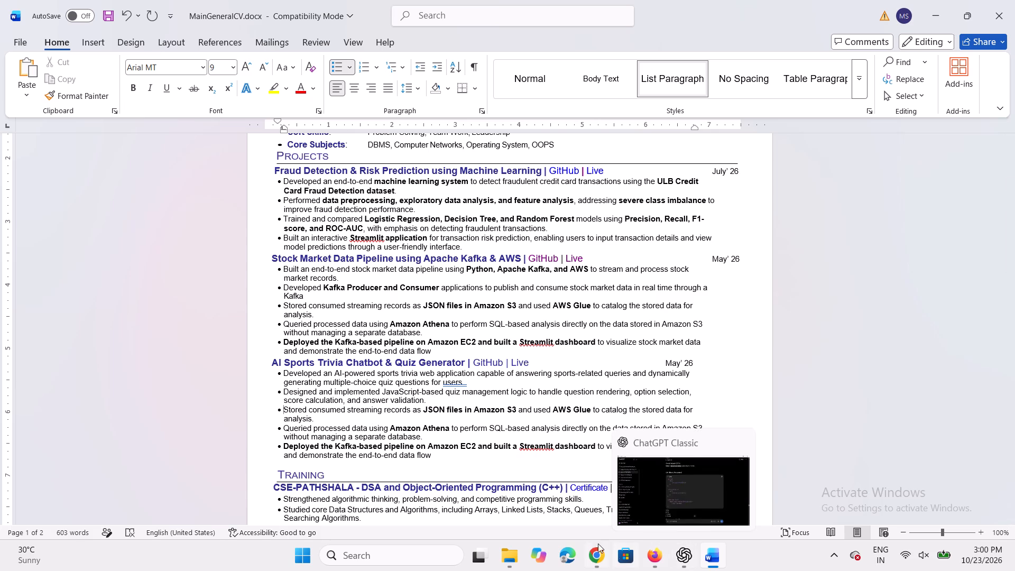
Switch to the CV1 PDF in Chrome and copy the AI Sports Trivia project's third bullet about integrating the Mistral AI API.
left_click(594, 514)
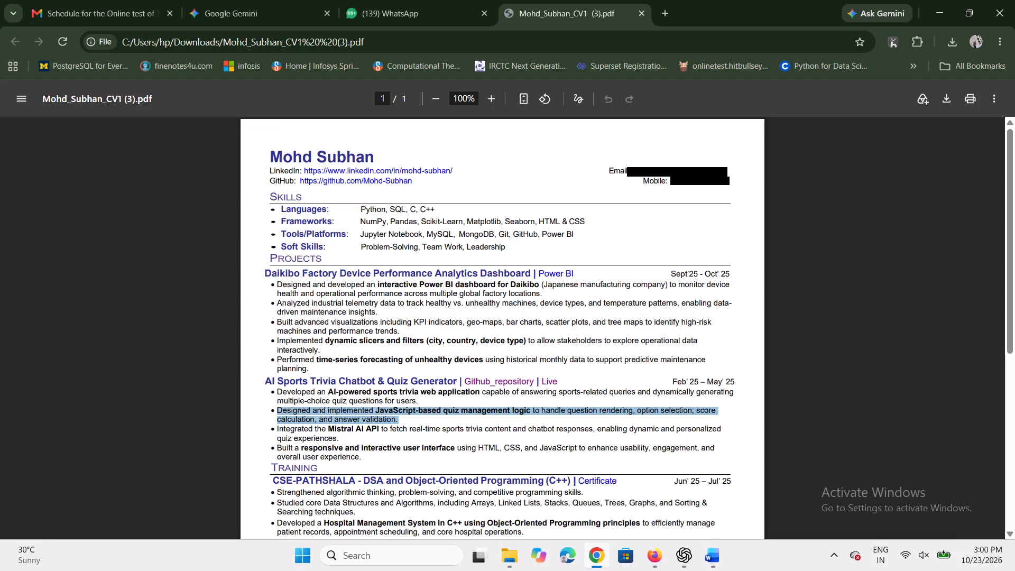
left_click_drag(339, 435, 276, 427)
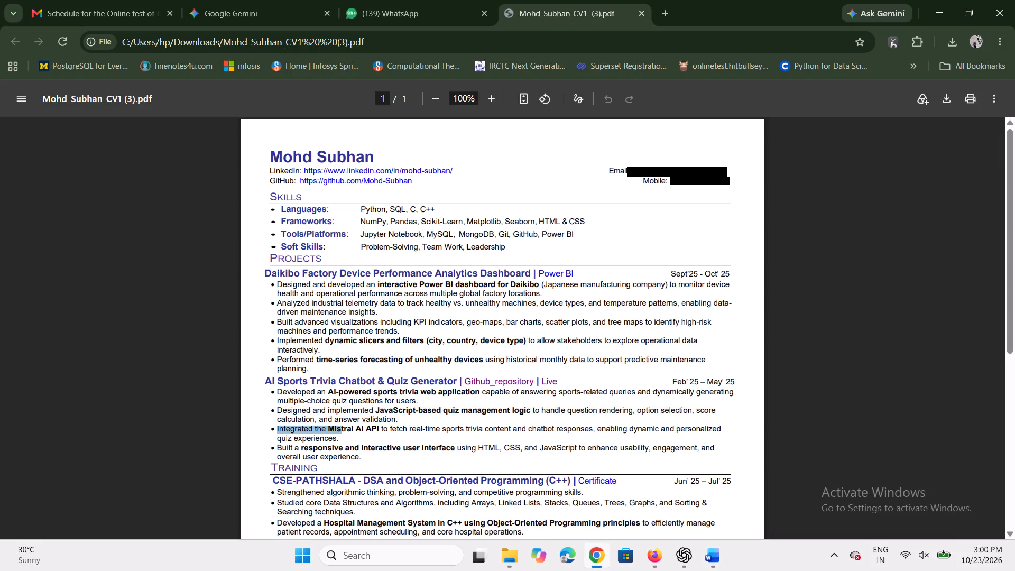
left_click_drag(276, 427, 278, 427)
left_click(346, 440)
left_click_drag(346, 440, 298, 432)
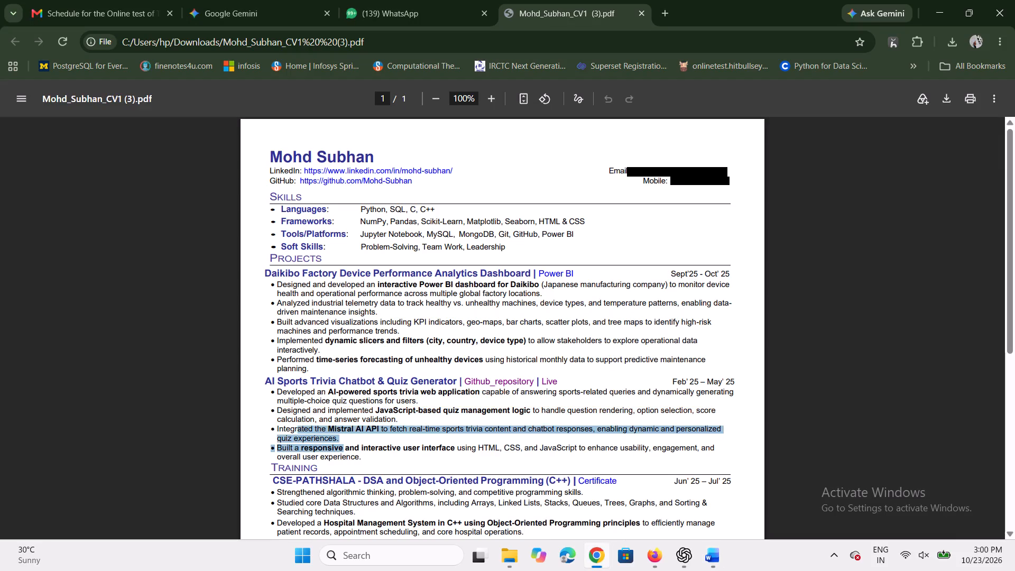
left_click_drag(298, 432, 278, 430)
left_click(343, 446)
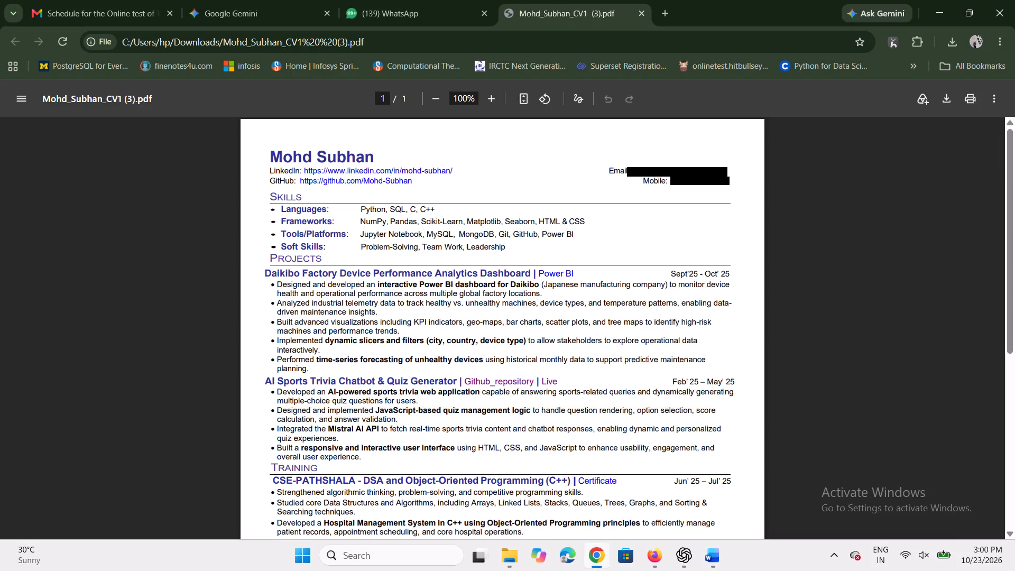
left_click_drag(339, 439, 280, 426)
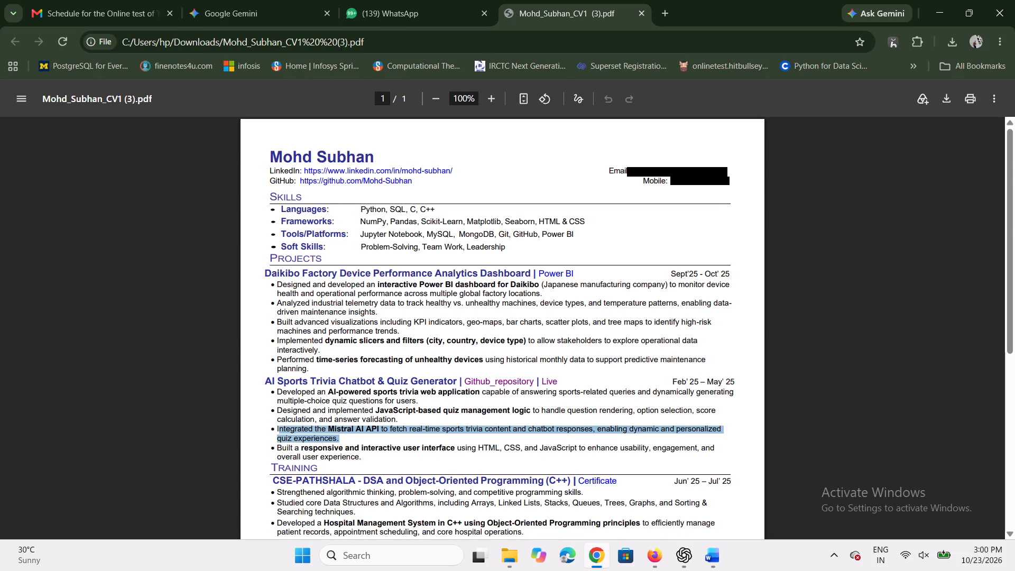
left_click_drag(280, 426, 275, 426)
key("ctrl+c")
Switch to Word and replace the JSON files and AWS Glue bullet under AI Sports Trivia with the copied Mistral AI API bullet.
left_click(709, 494)
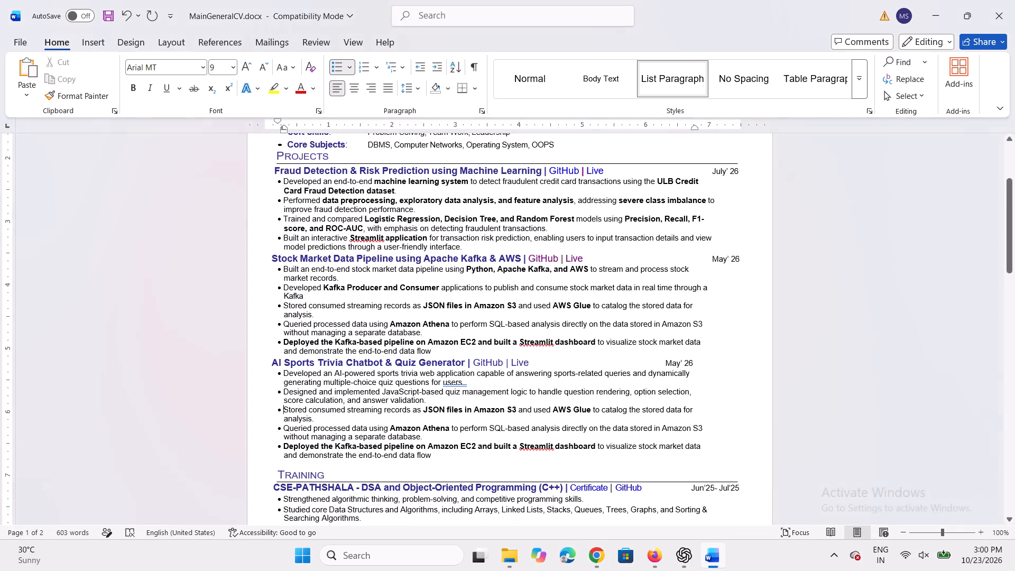
left_click_drag(311, 419, 279, 409)
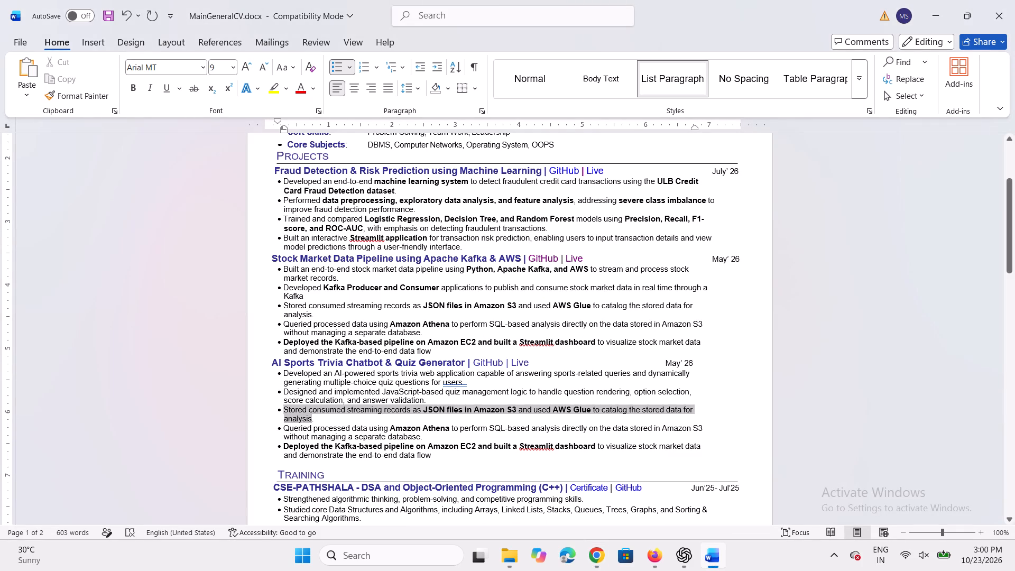
left_click_drag(279, 409, 284, 411)
key("ctrl+v")
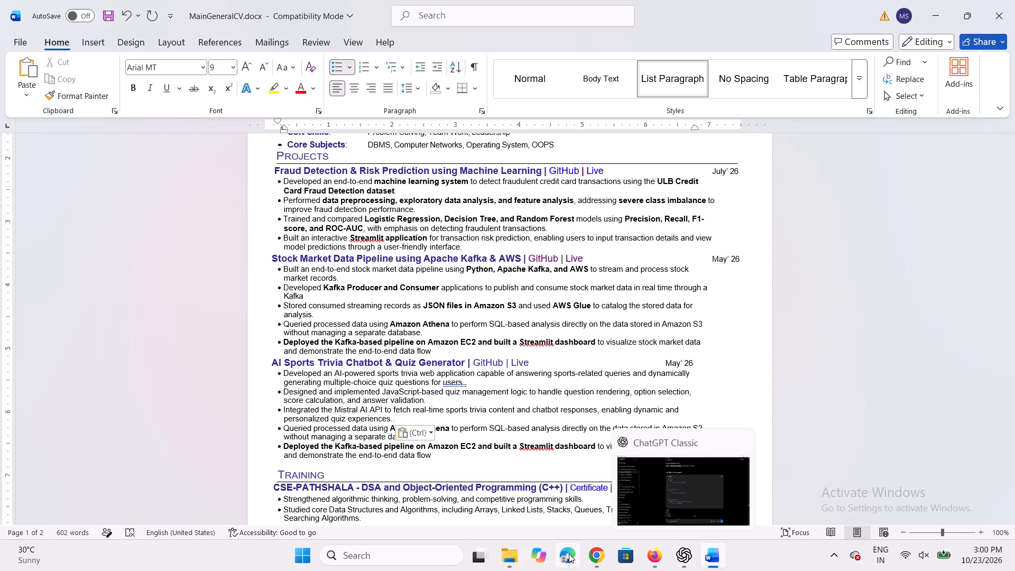
Switch to the CV1 PDF in Chrome and copy the AI Sports Trivia project's fourth bullet about the responsive and interactive user interface.
left_click(577, 508)
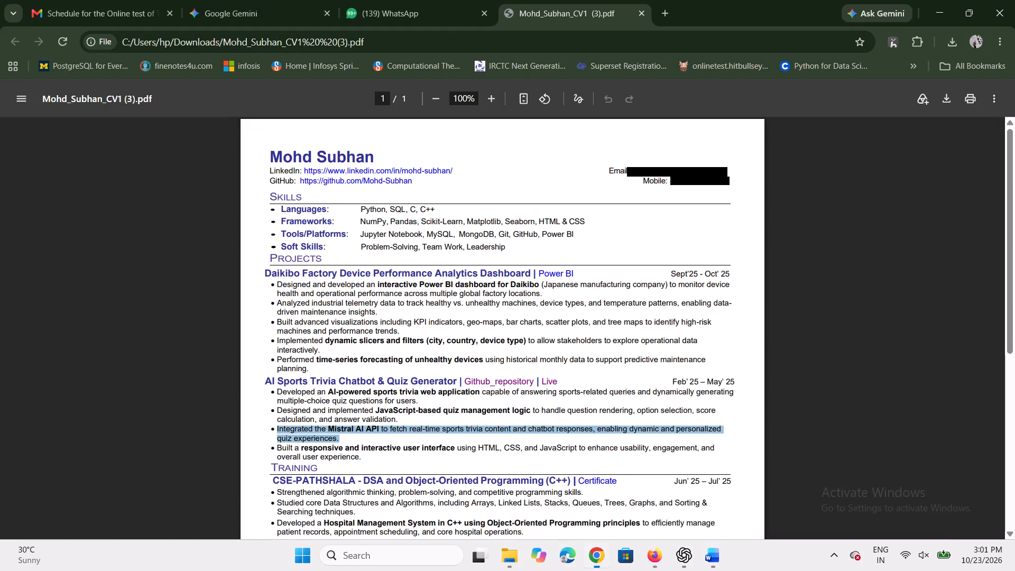
left_click_drag(364, 456, 277, 445)
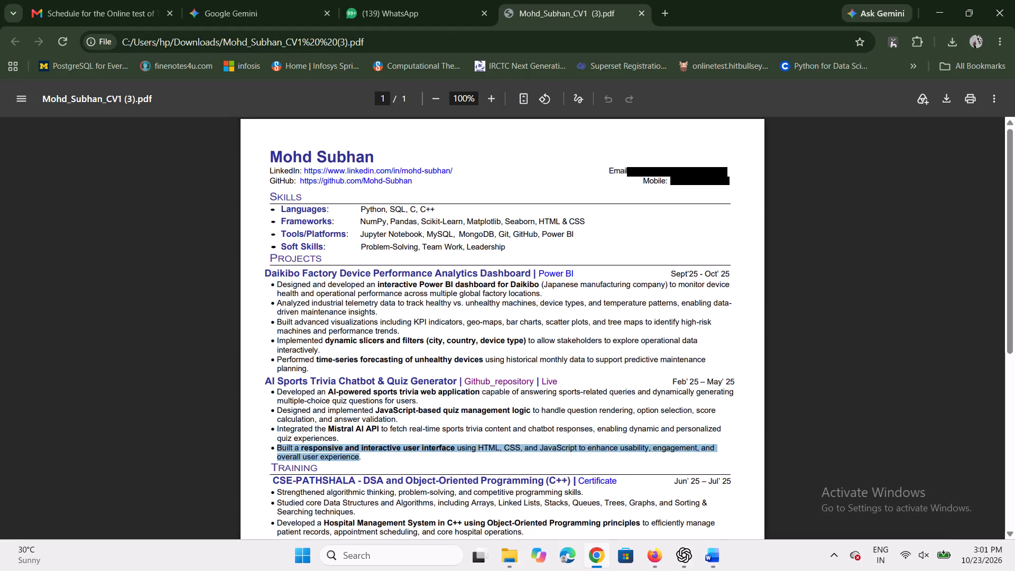
left_click_drag(277, 445, 277, 445)
key("ctrl+c")
Switch to Word and replace the Kafka-based pipeline deployment bullet under AI Sports Trivia with the copied user interface text.
left_click(721, 497)
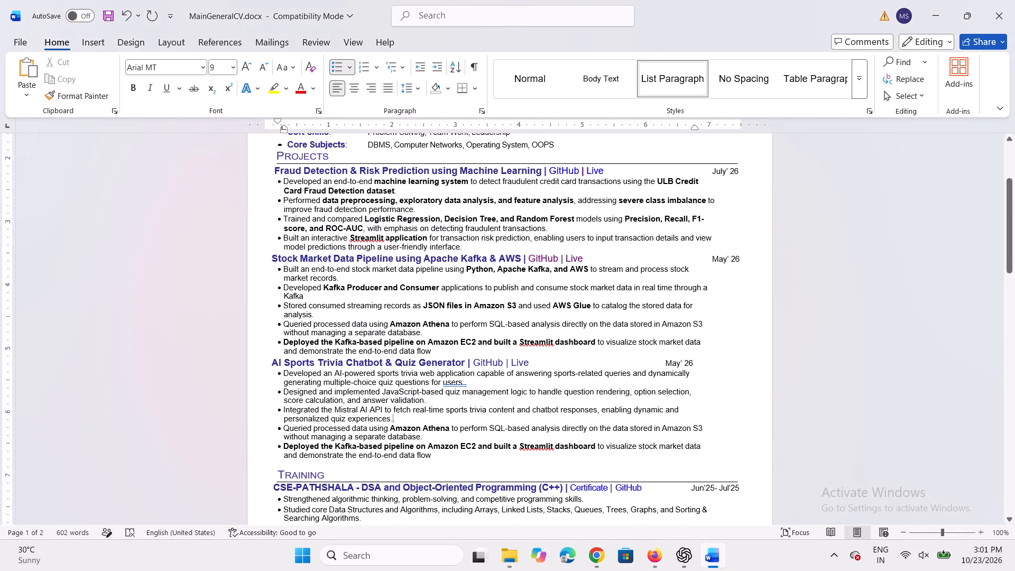
left_click_drag(432, 459, 291, 447)
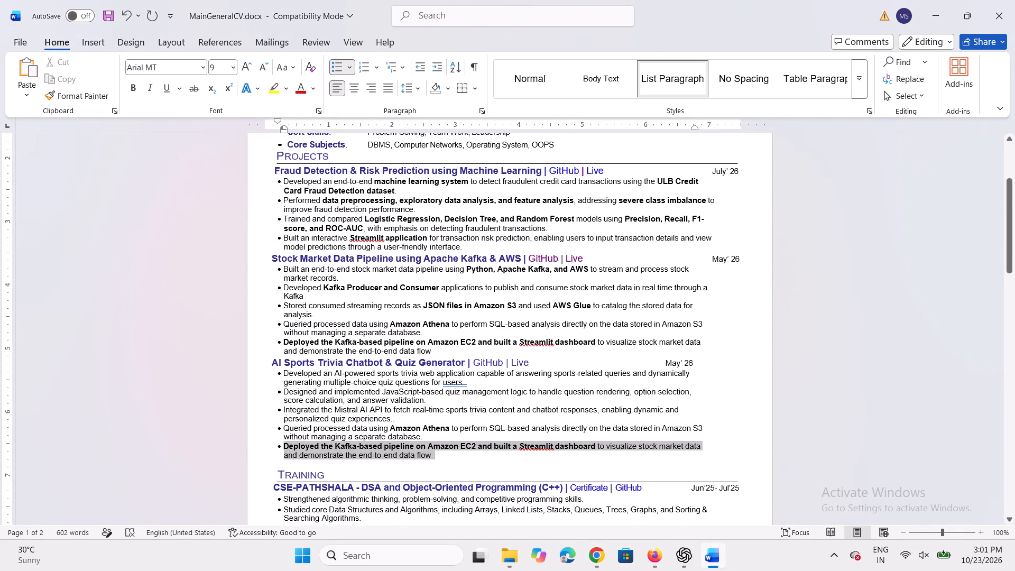
left_click_drag(291, 447, 290, 447)
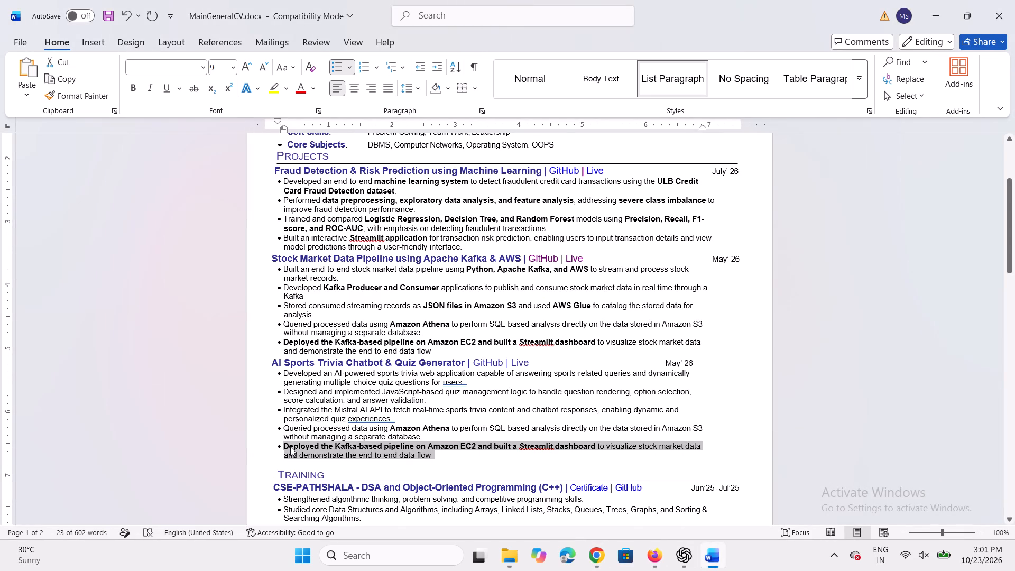
key("ctrl+v")
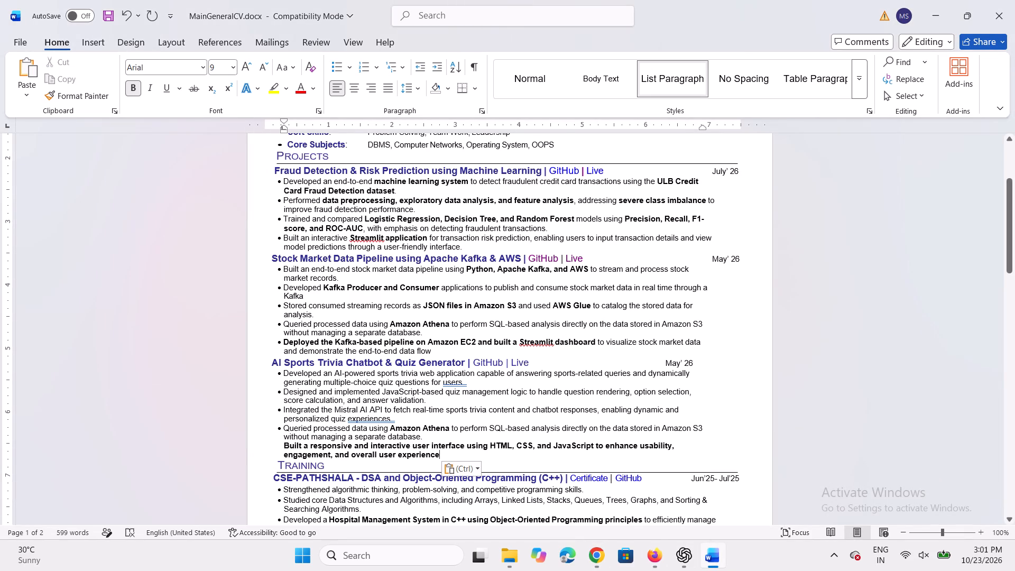
key("ctrl+z")
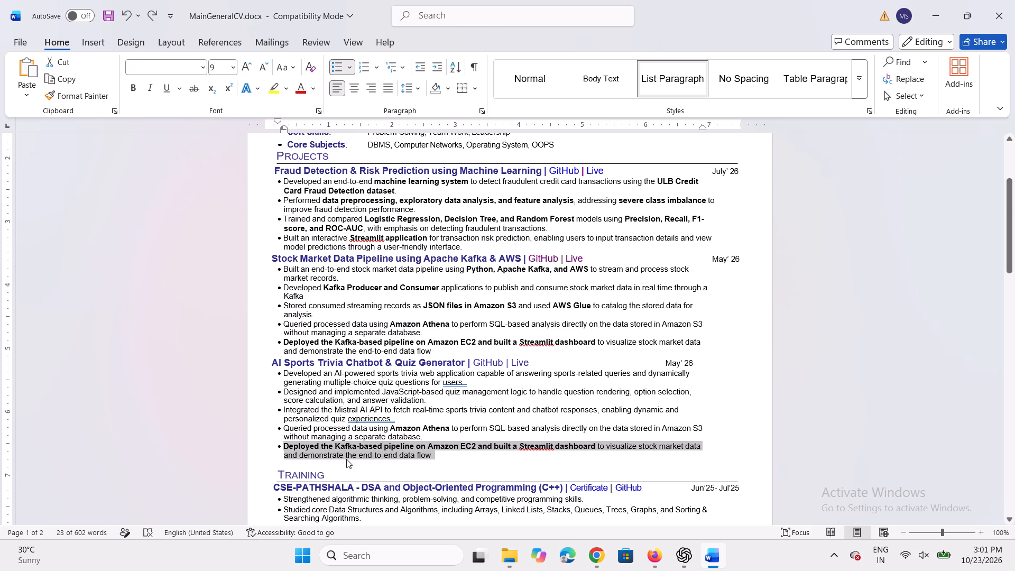
key("ctrl+v")
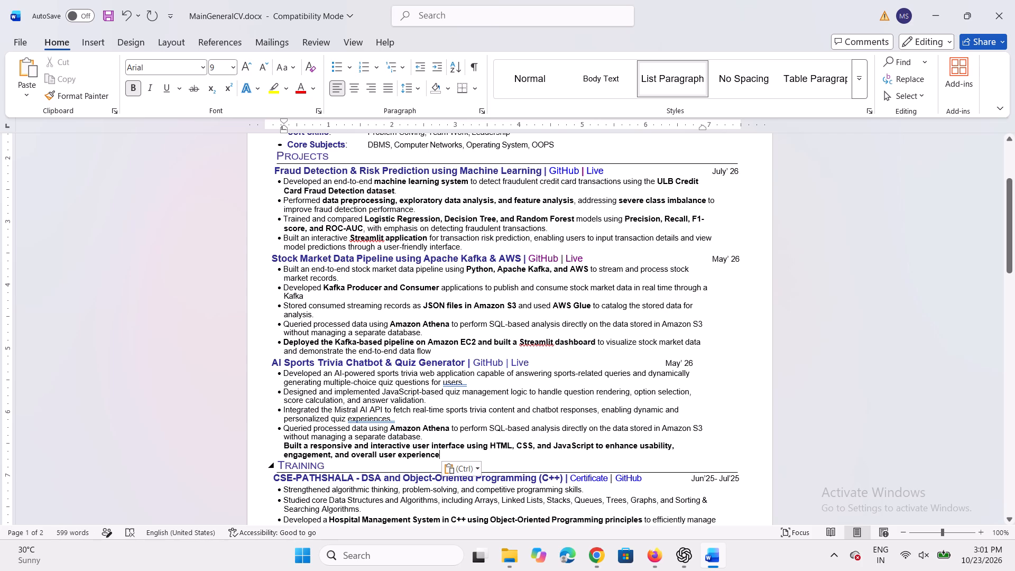
Insert a new bullet after the Amazon Athena bullet with the copied user interface text, and delete the bold unbulleted copy below it.
left_click(423, 440)
key("Return")
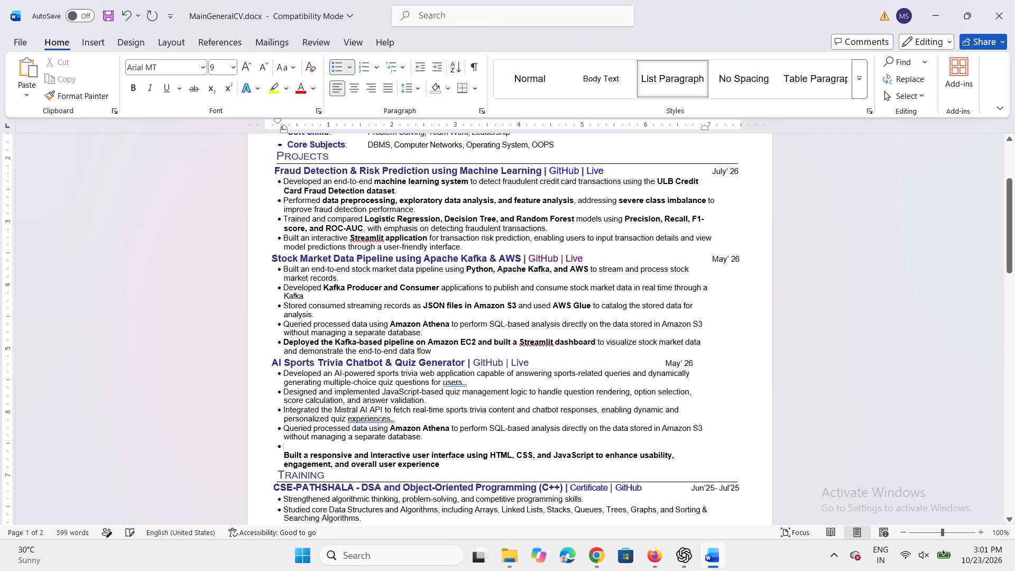
key("ctrl+v")
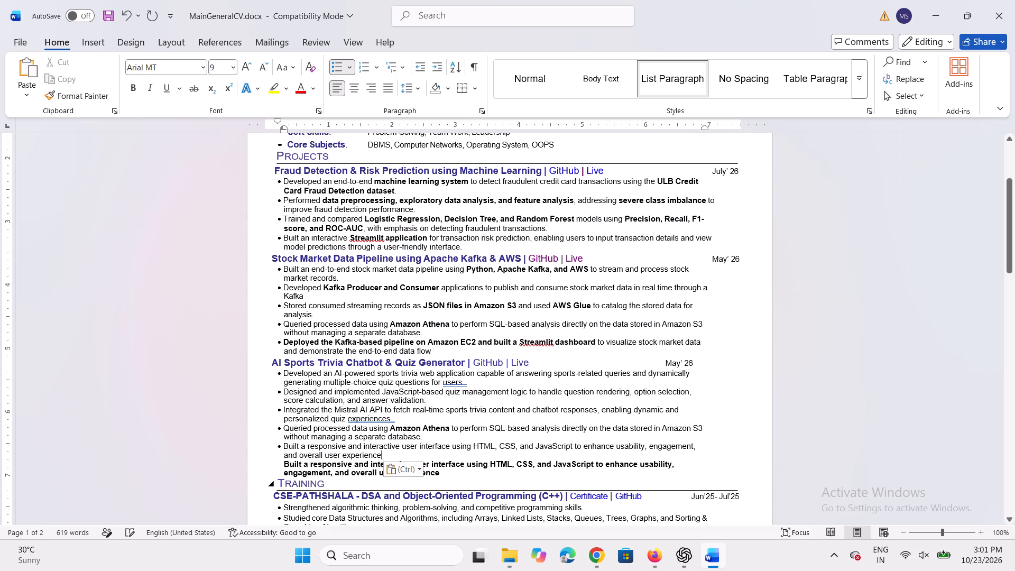
left_click_drag(448, 472, 335, 480)
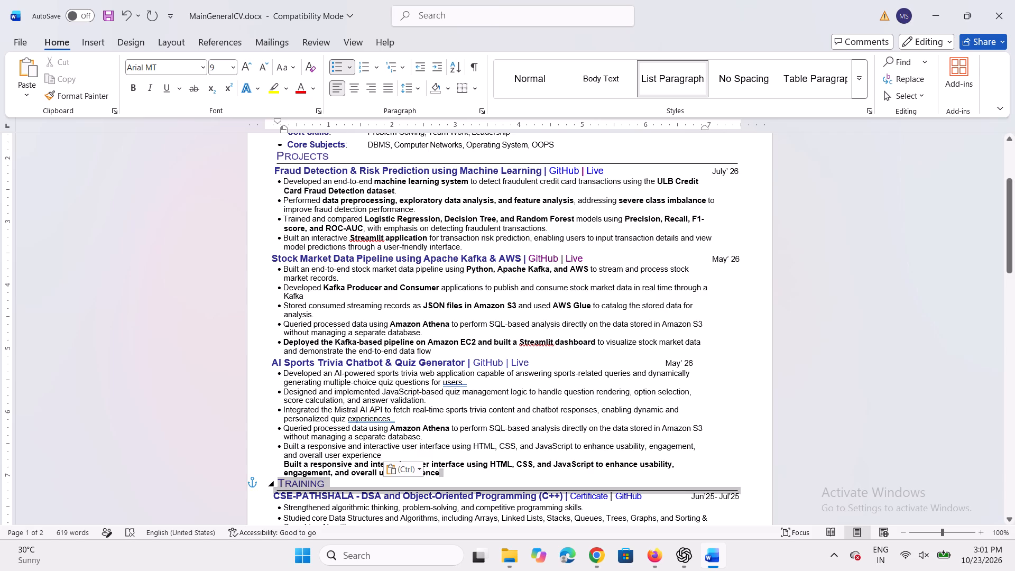
left_click_drag(335, 480, 284, 465)
key("BackSpace")
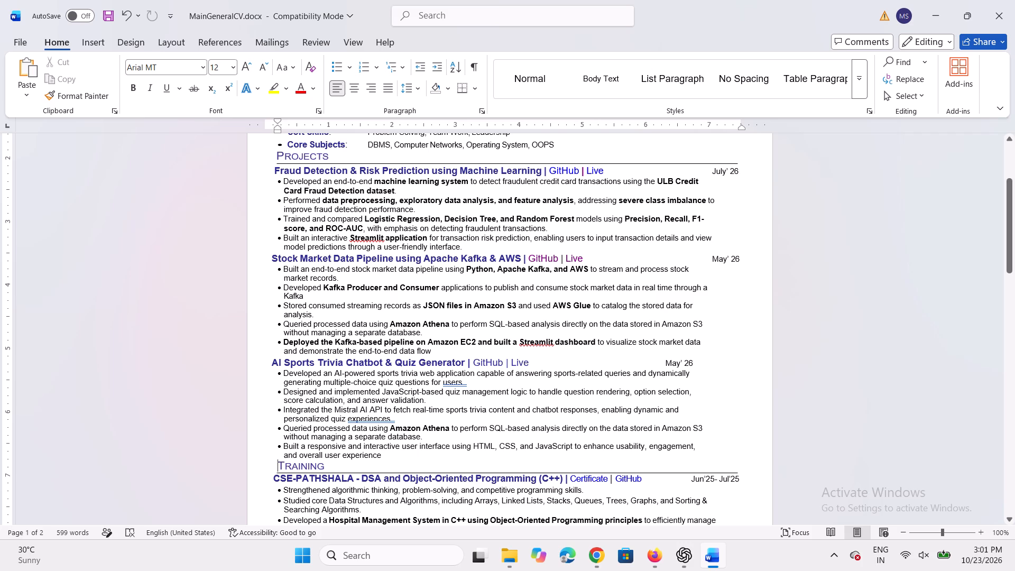
Delete the Amazon Athena bullet under the AI Sports Trivia heading.
left_click_drag(425, 439, 296, 430)
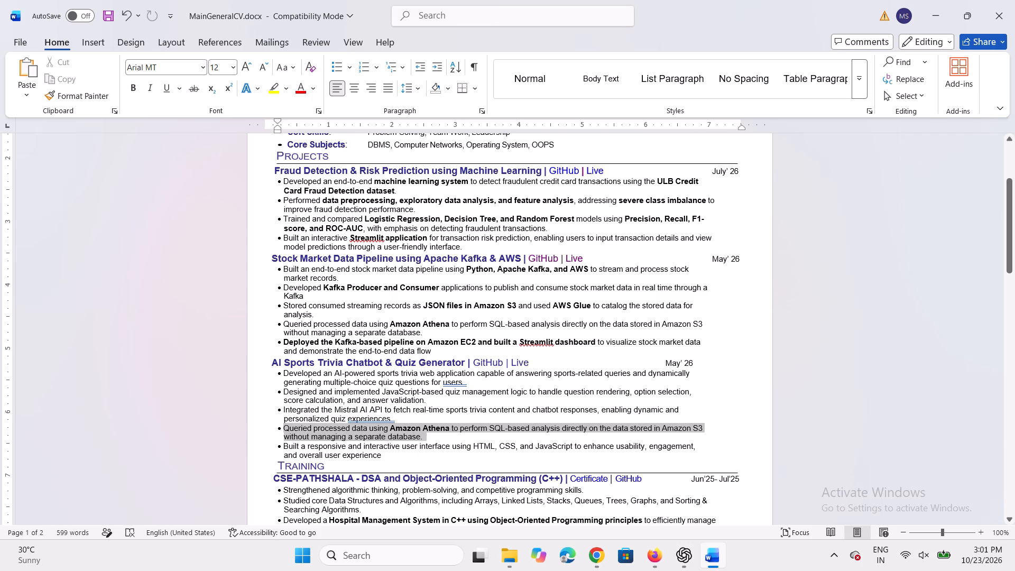
left_click_drag(296, 430, 293, 428)
key("BackSpace")
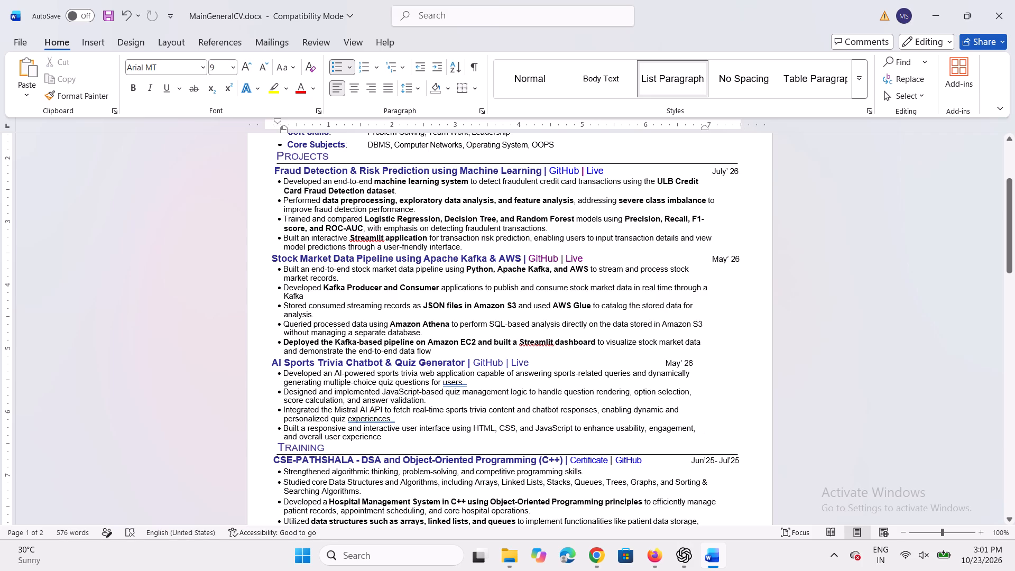
right_click(372, 419)
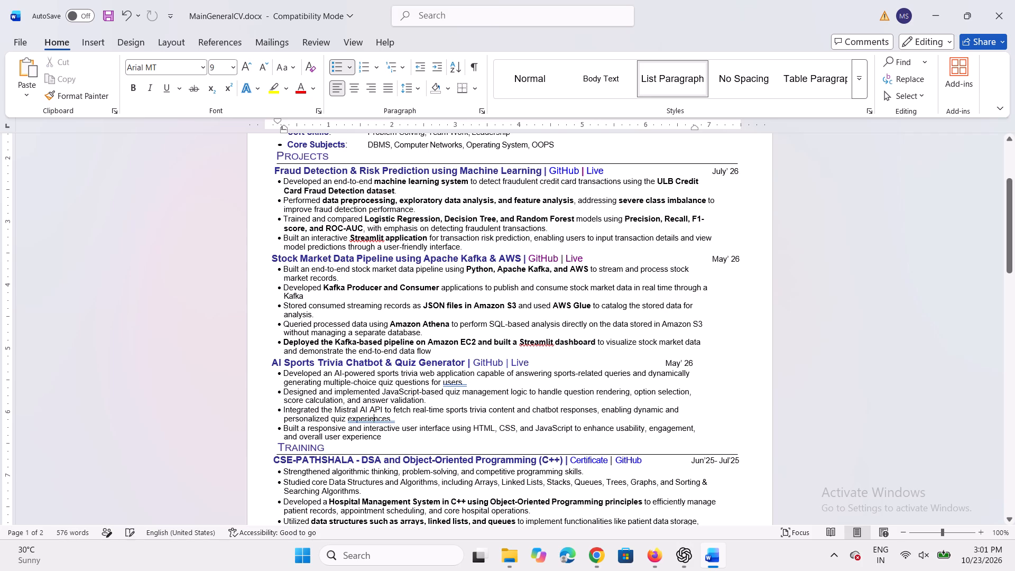
right_click(377, 423)
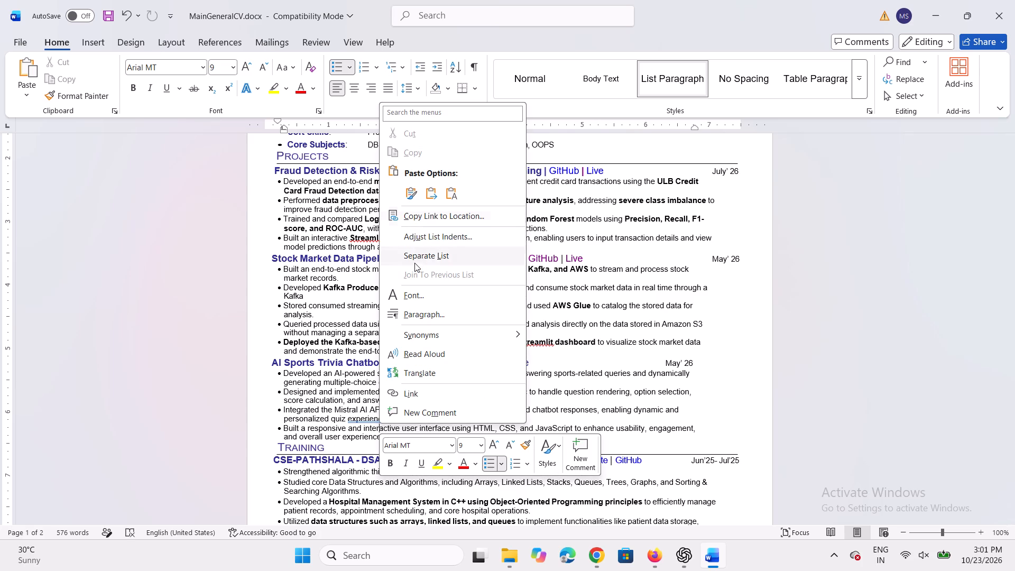
left_click(359, 421)
right_click(359, 421)
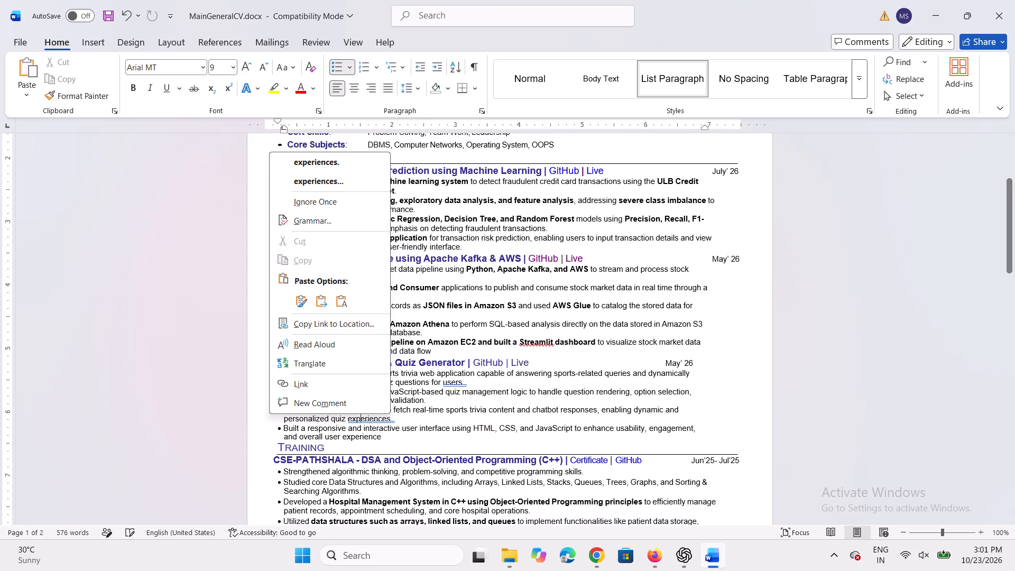
left_click(327, 163)
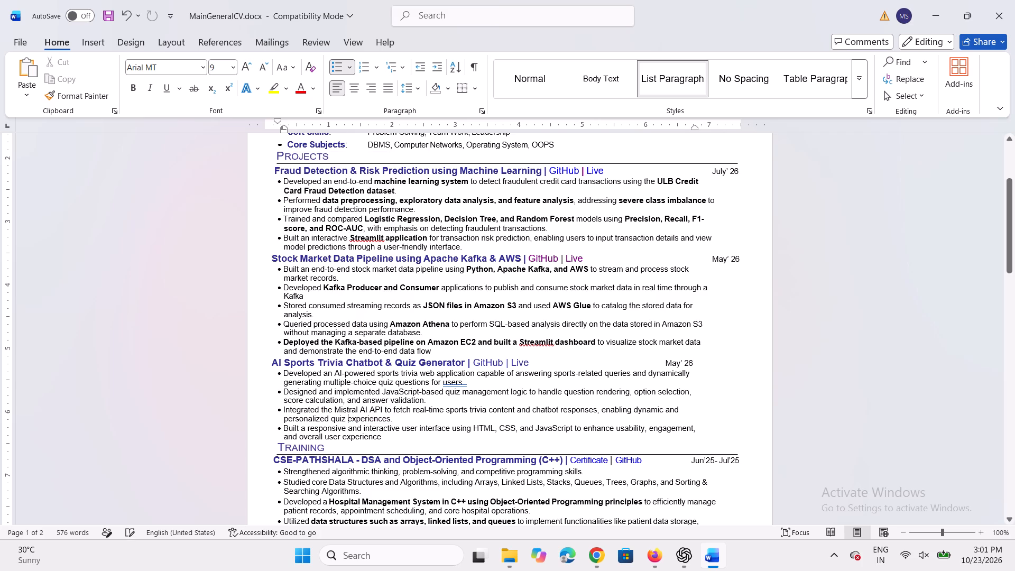
right_click_drag(458, 385, 453, 385)
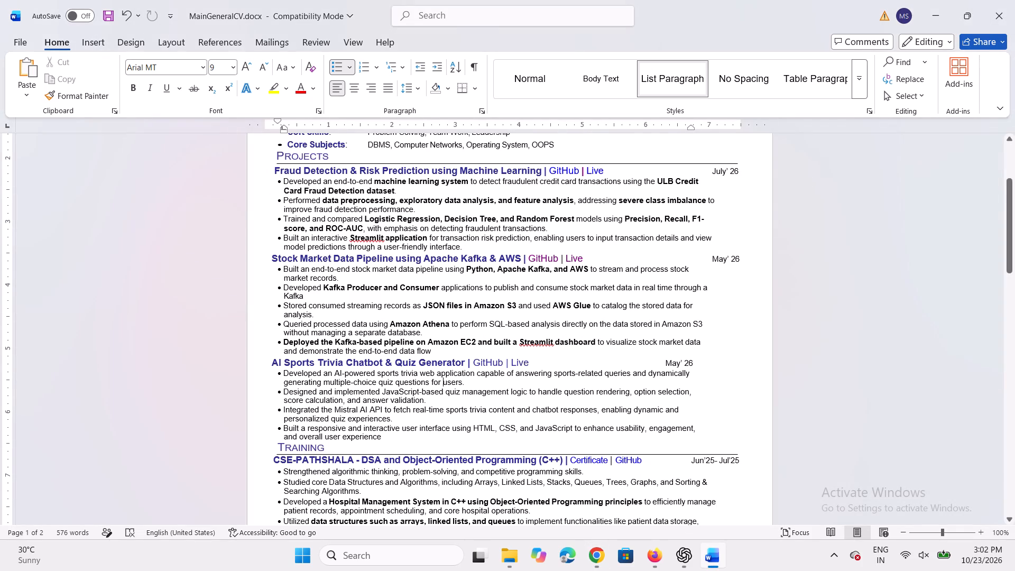
left_click_drag(332, 371, 347, 375)
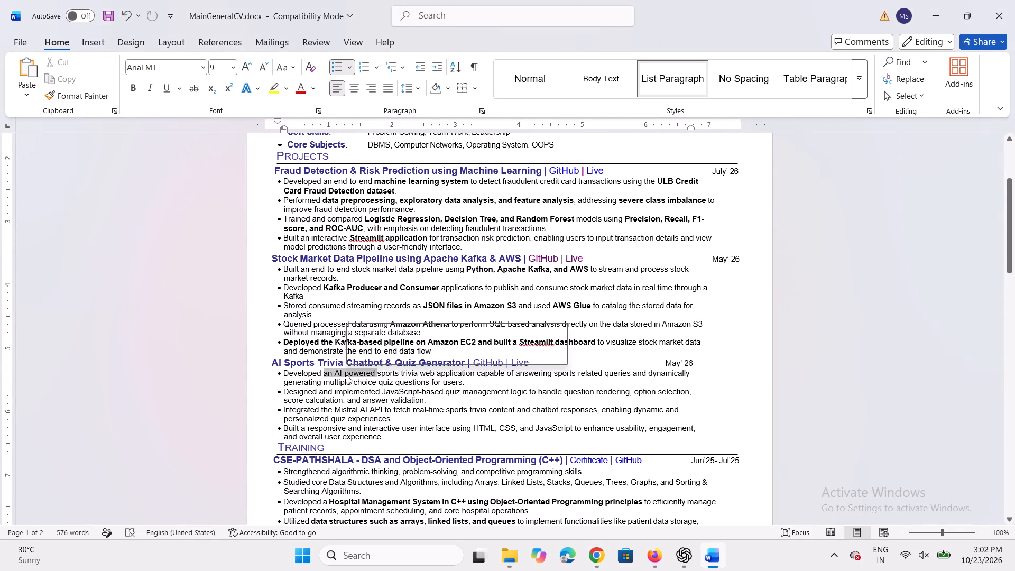
left_click(347, 375)
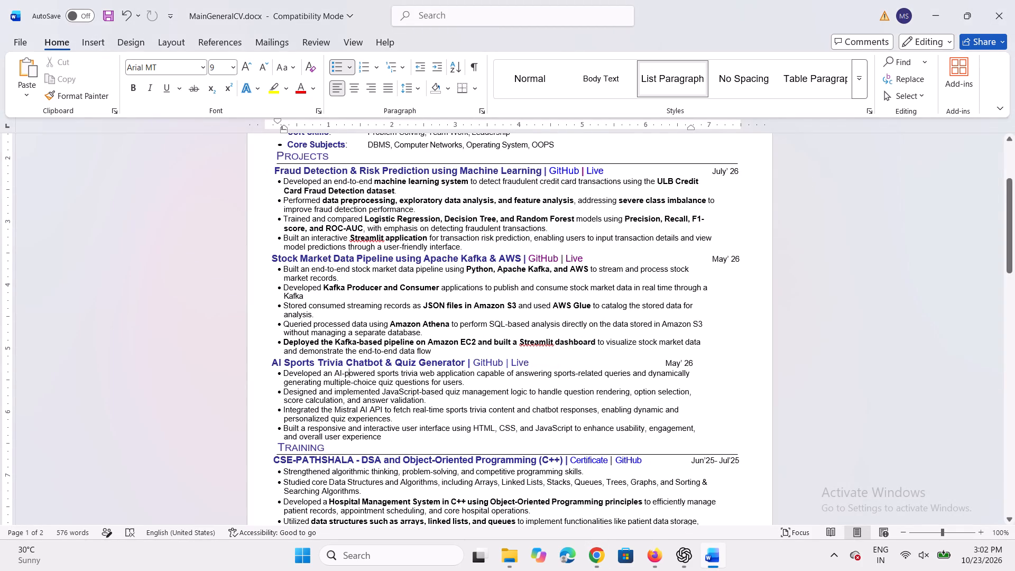
left_click_drag(283, 269, 322, 272)
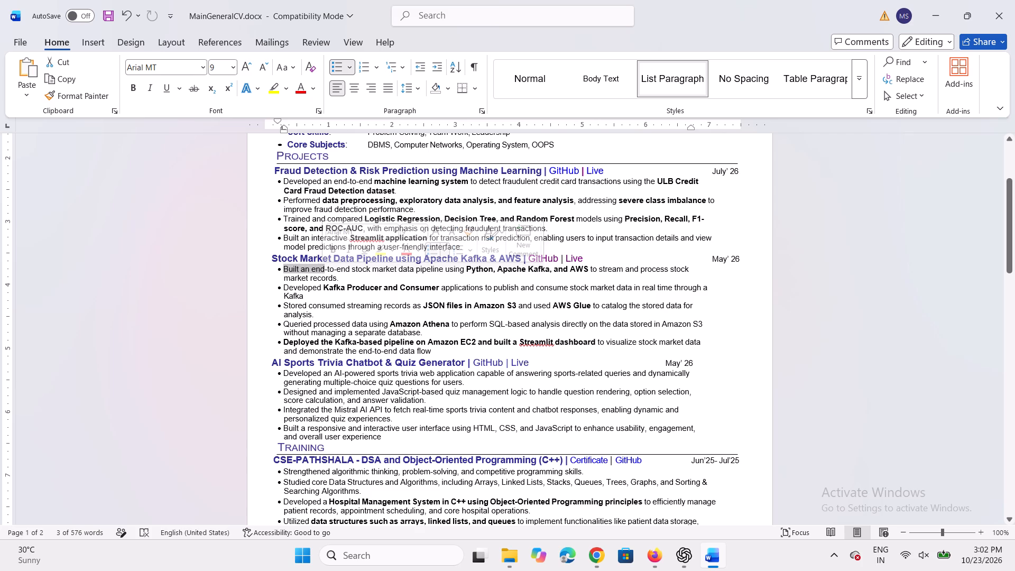
left_click_drag(286, 370, 308, 383)
left_click(316, 418)
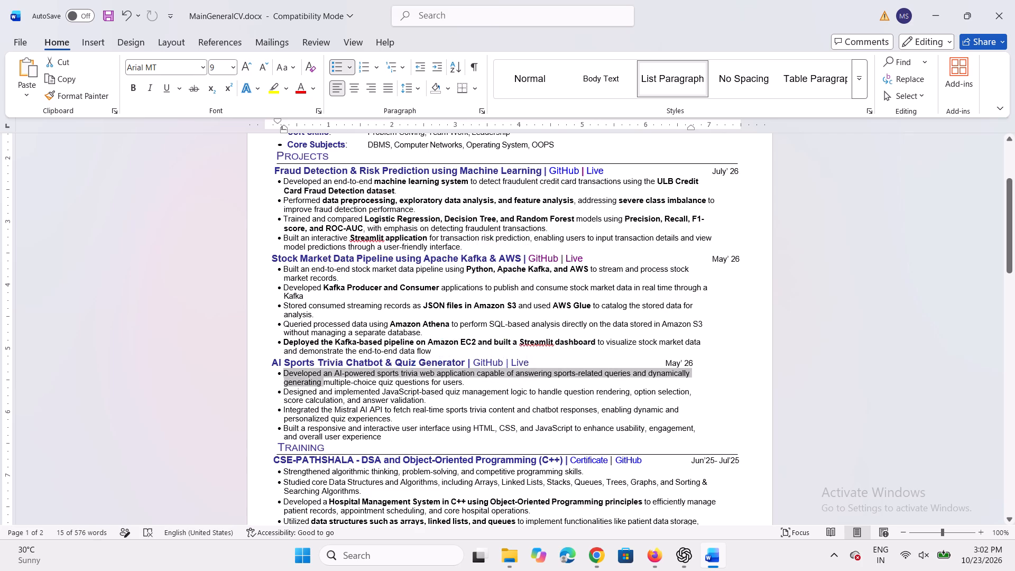
left_click(306, 306)
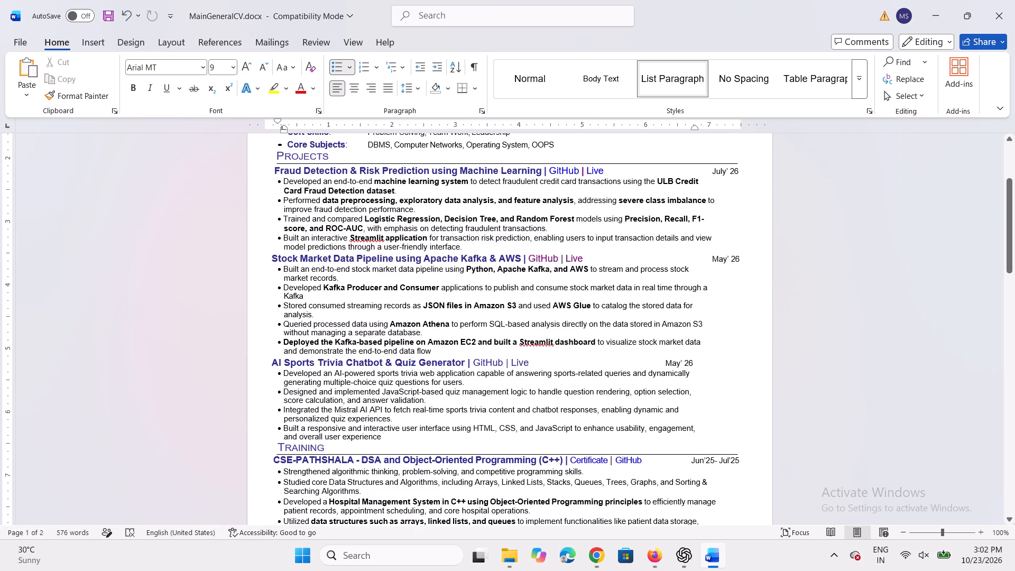
left_click(296, 308)
left_click_drag(296, 308, 330, 315)
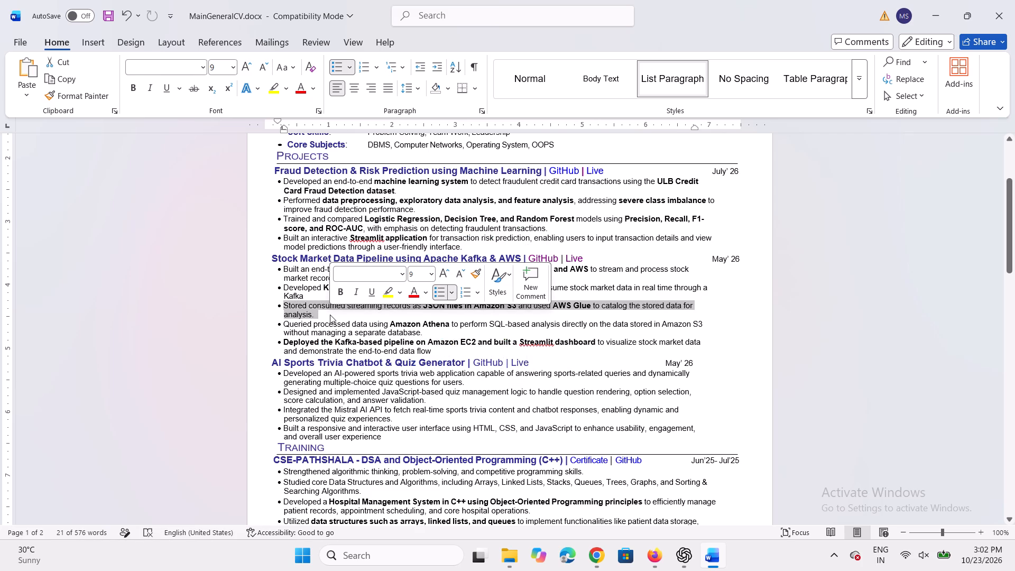
left_click(323, 318)
left_click(323, 318)
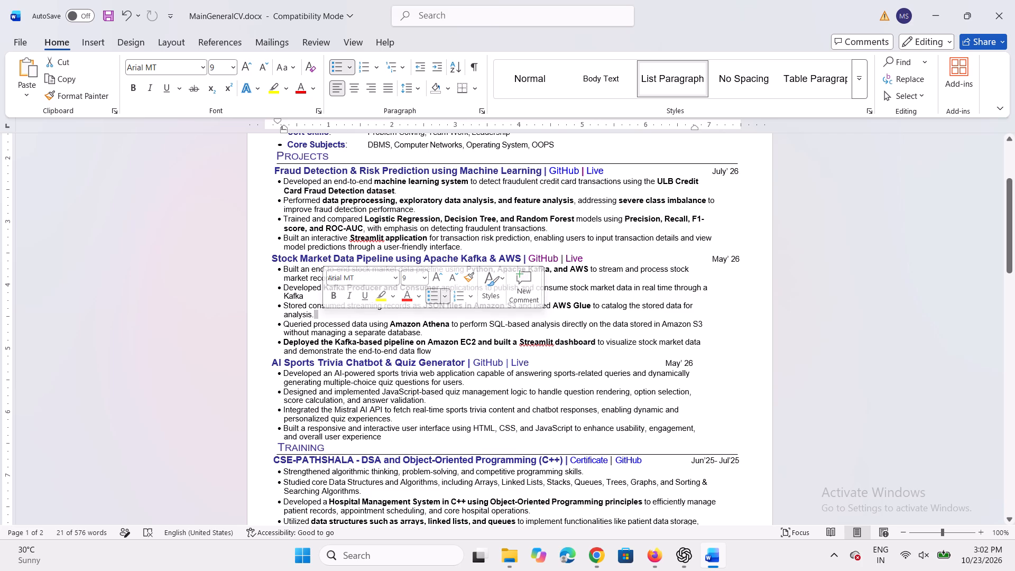
left_click(318, 327)
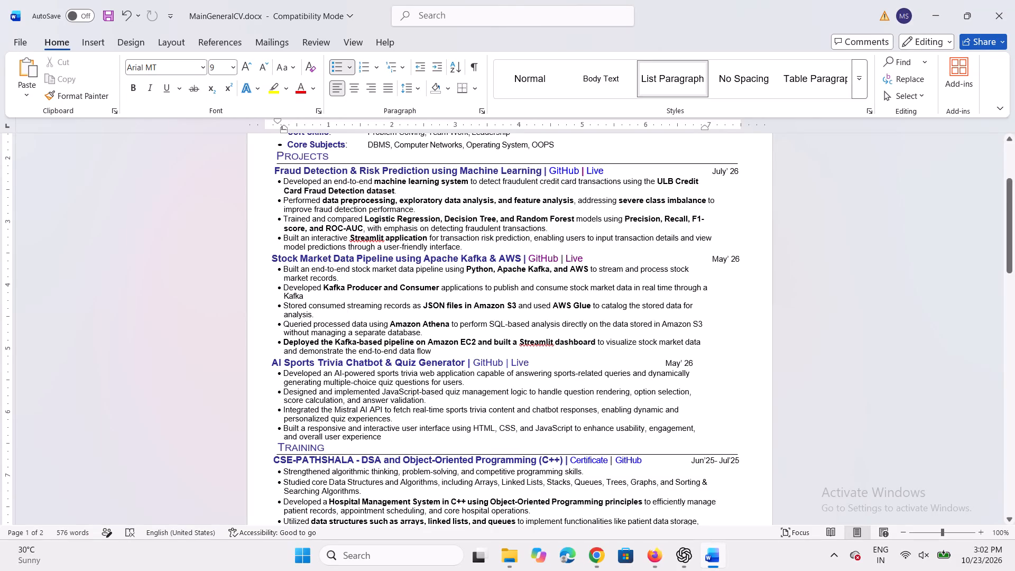
Bold the phrase "AI-powered sports trivia web application" in the first AI Sports Trivia bullet.
left_click(328, 382)
left_click_drag(335, 372, 381, 375)
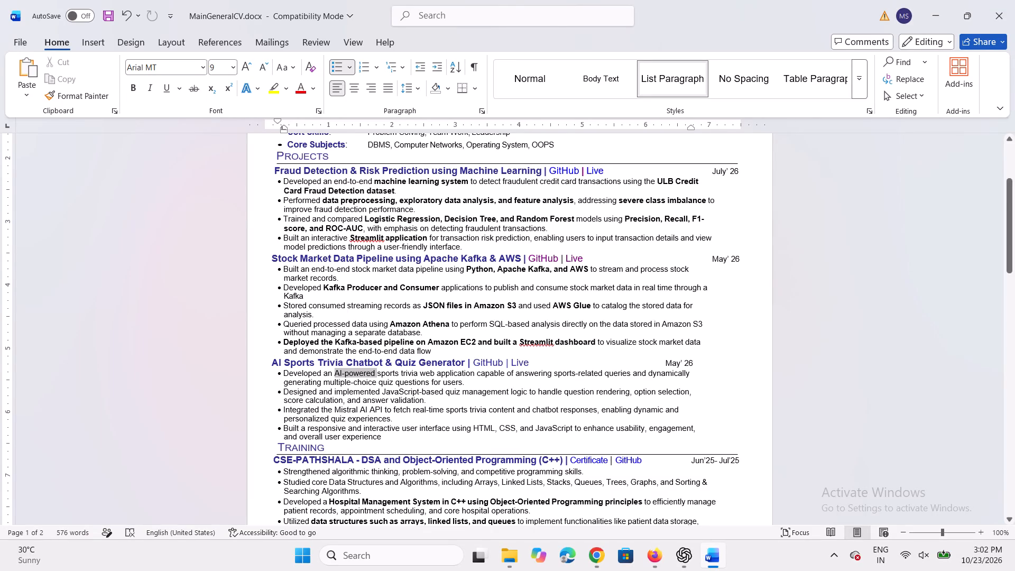
left_click_drag(381, 375, 469, 377)
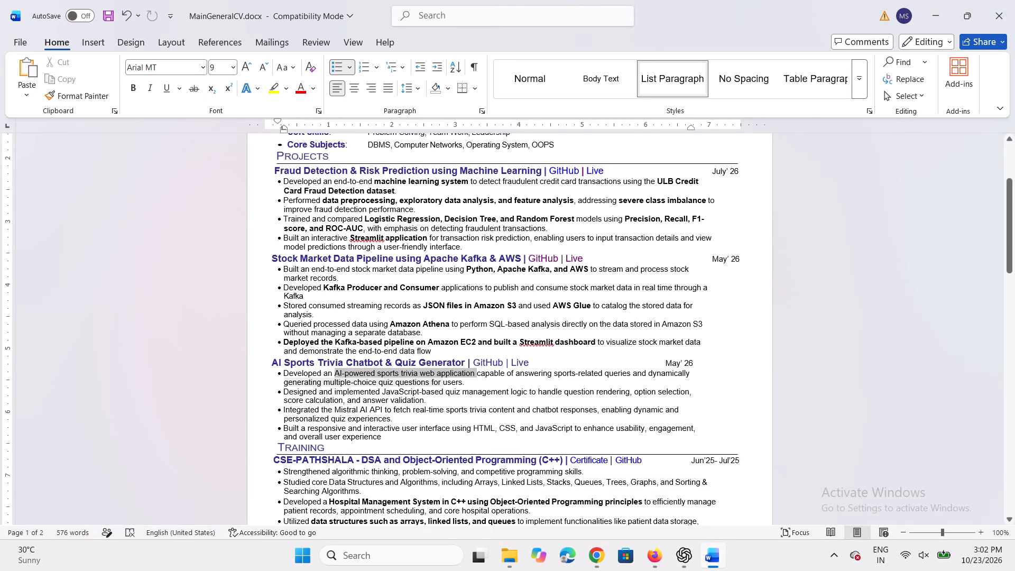
left_click_drag(469, 377, 472, 371)
left_click_drag(472, 371, 473, 373)
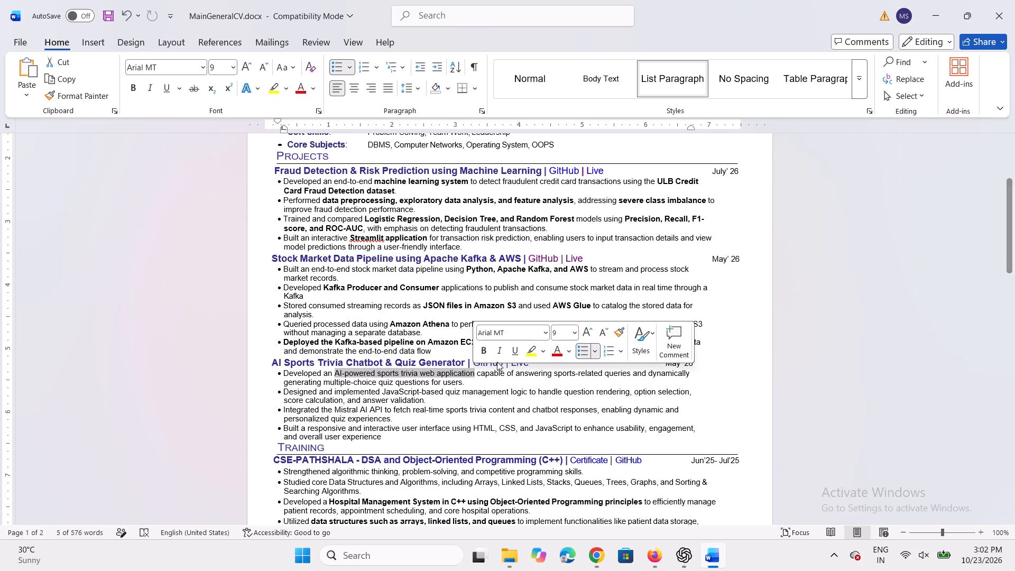
left_click(484, 348)
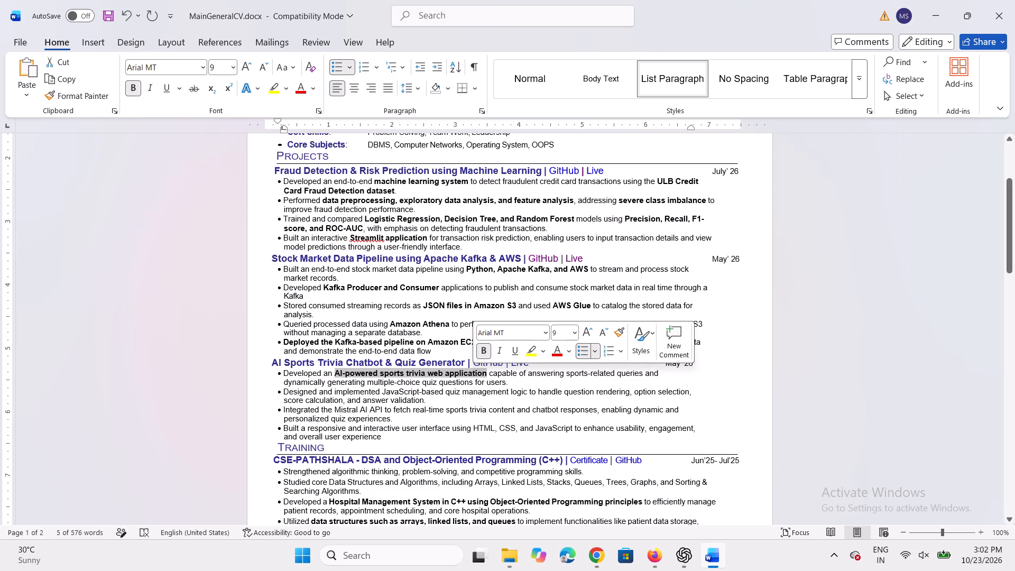
Bold "Mistral AI API" in the third AI Sports Trivia bullet.
left_click_drag(333, 407, 340, 408)
left_click(339, 408)
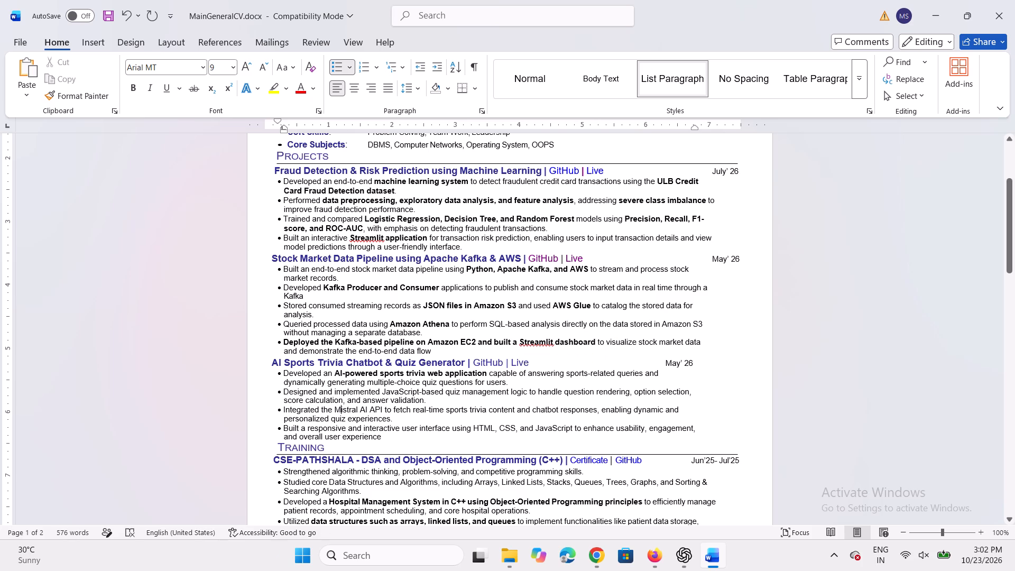
left_click_drag(334, 405, 371, 410)
left_click_drag(371, 410, 380, 408)
left_click_drag(380, 408, 381, 409)
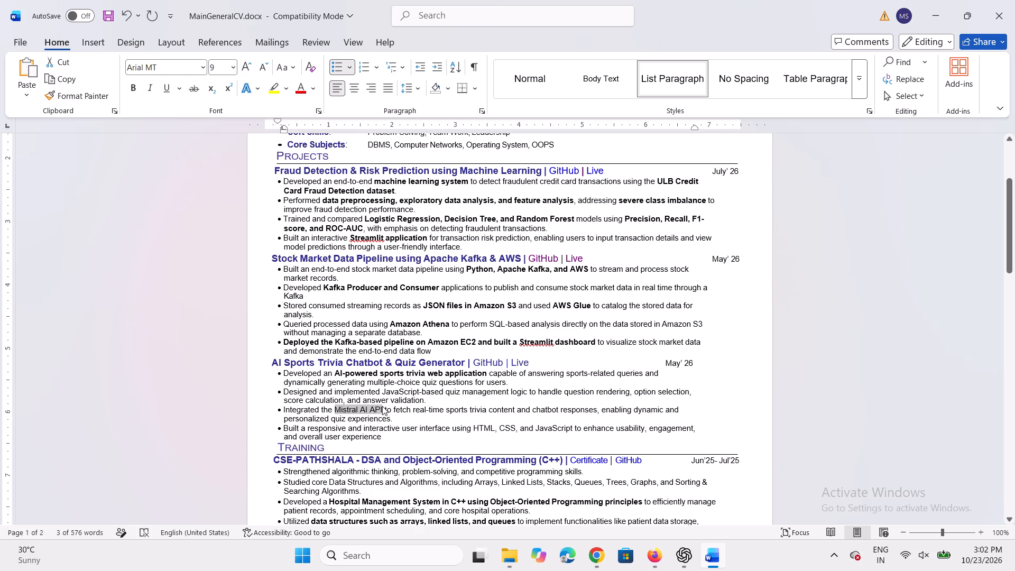
left_click(132, 87)
Widen the last AI Sports Trivia bullet by moving its right indent outward to just past the 7-inch mark.
left_click(414, 430)
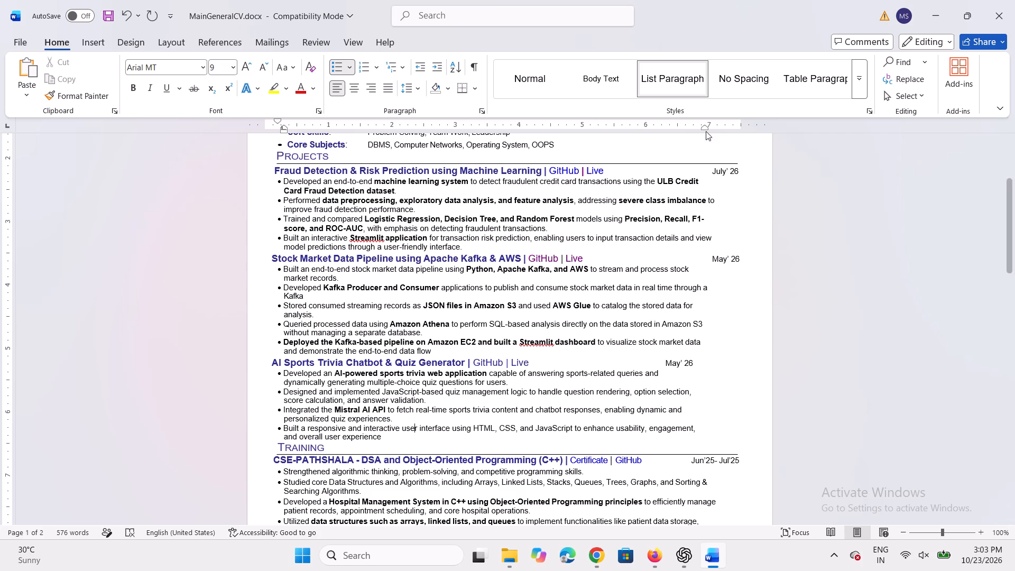
left_click_drag(704, 128, 708, 128)
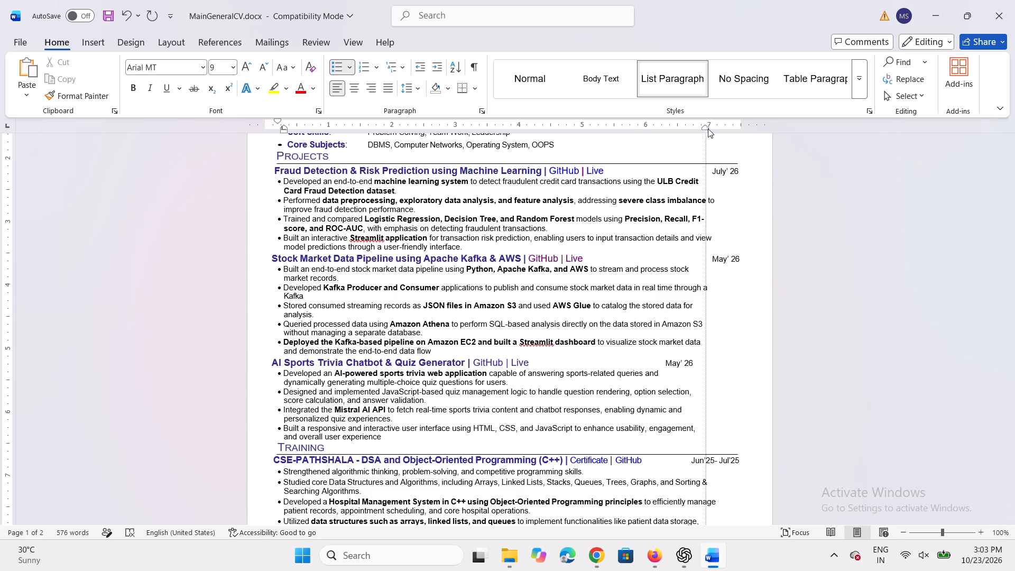
left_click_drag(708, 128, 722, 124)
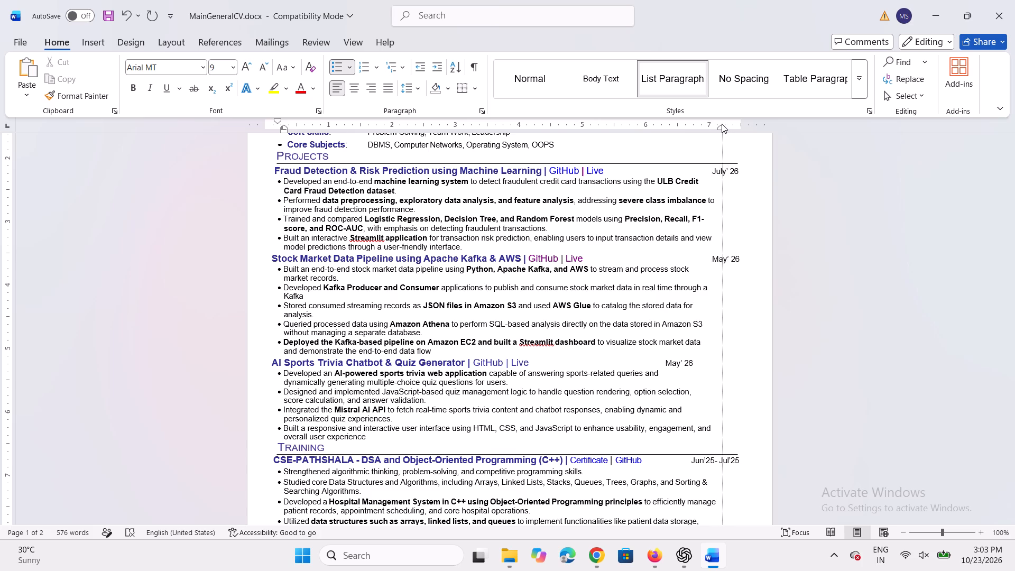
left_click_drag(722, 124, 727, 123)
left_click_drag(727, 123, 719, 126)
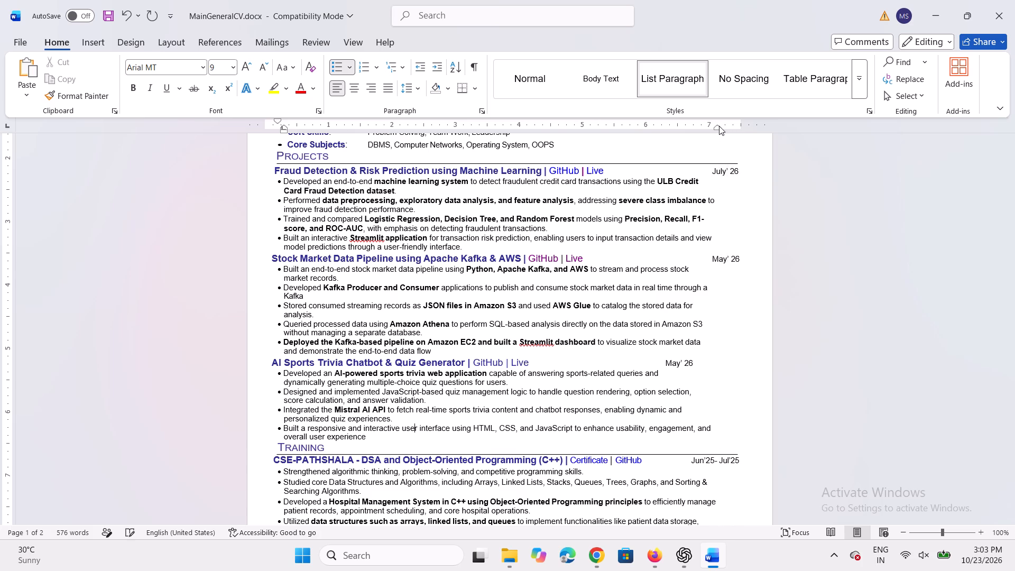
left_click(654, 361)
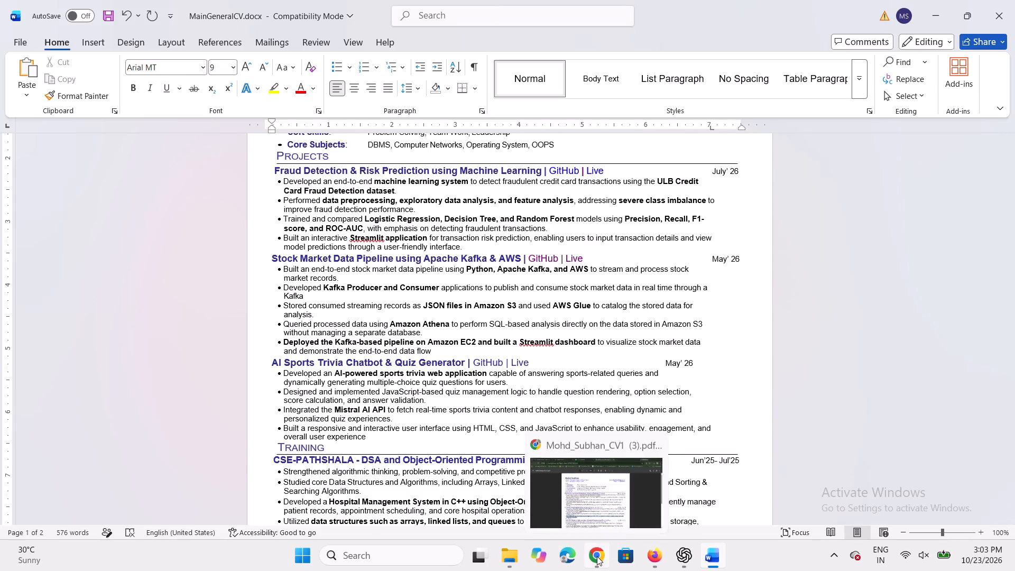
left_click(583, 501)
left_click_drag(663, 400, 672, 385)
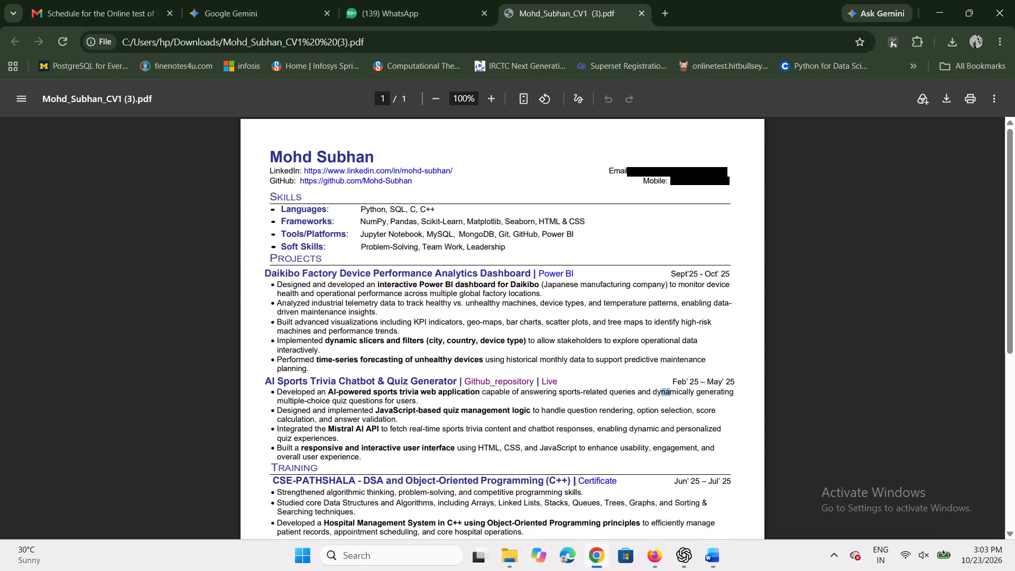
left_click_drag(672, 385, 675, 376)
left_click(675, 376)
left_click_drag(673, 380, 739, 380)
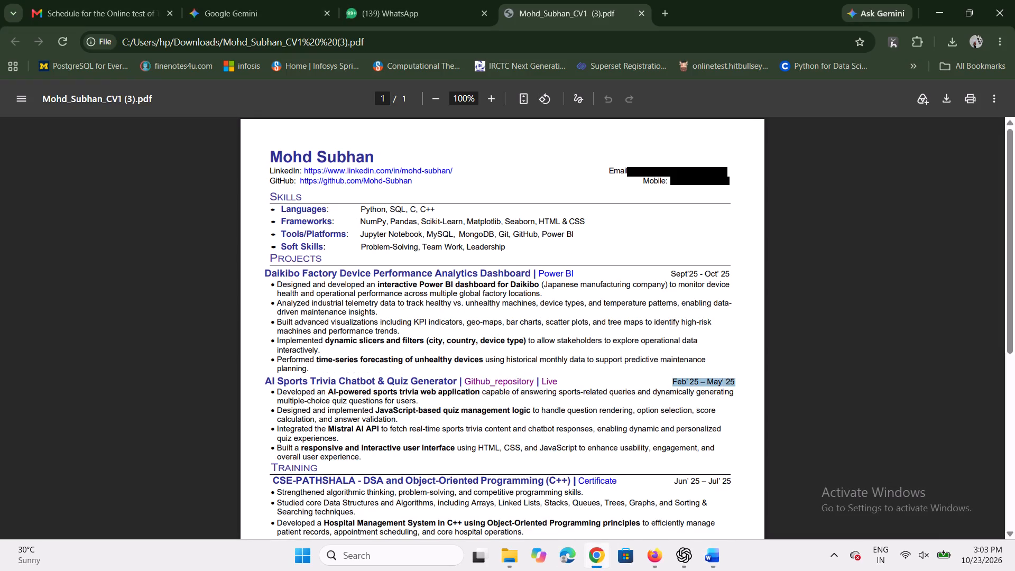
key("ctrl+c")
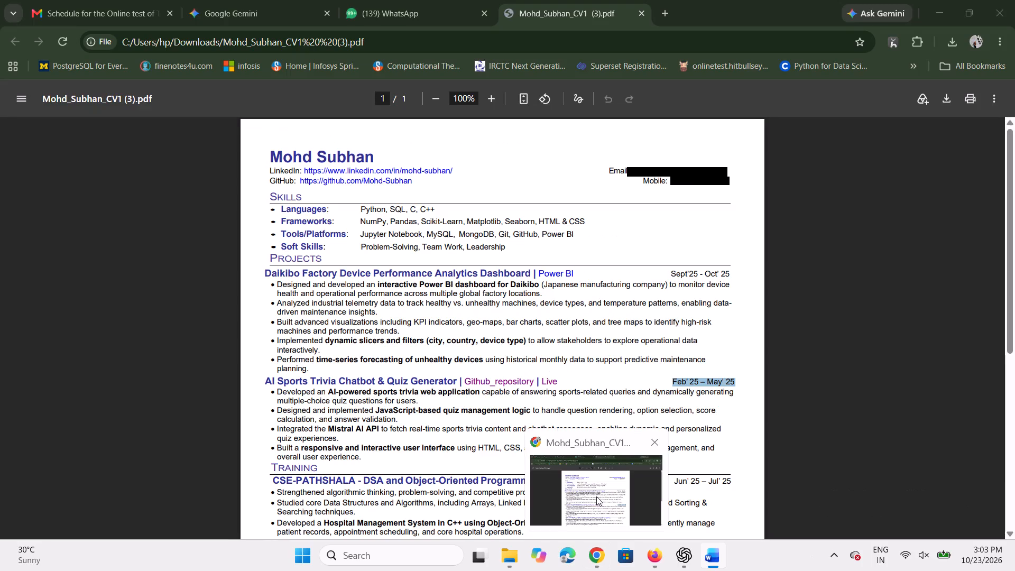
Check the date in the CV1 PDF in Chrome, and delete the entire date range from the AI Sports Trivia heading in Word.
left_click(595, 500)
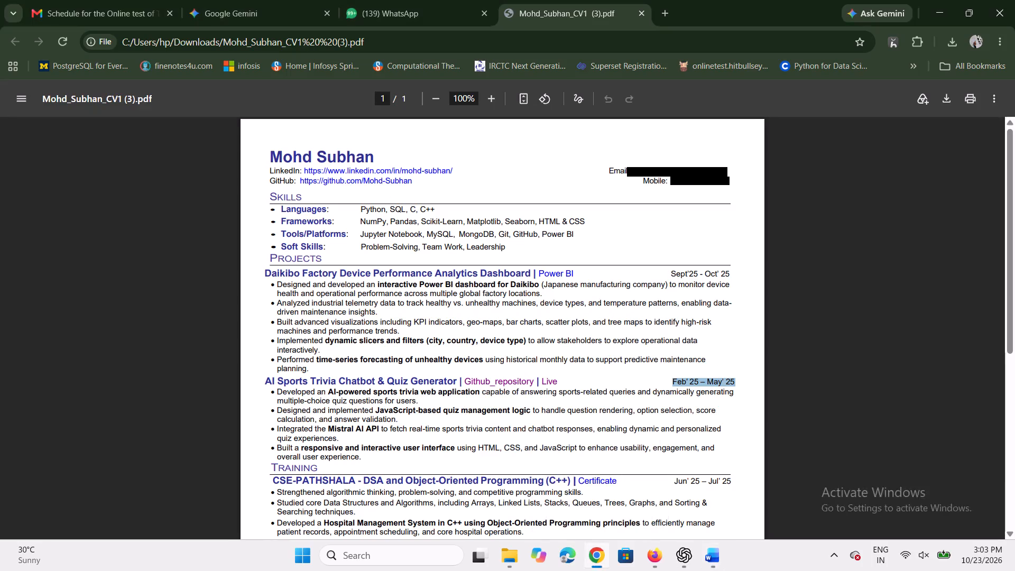
left_click(708, 480)
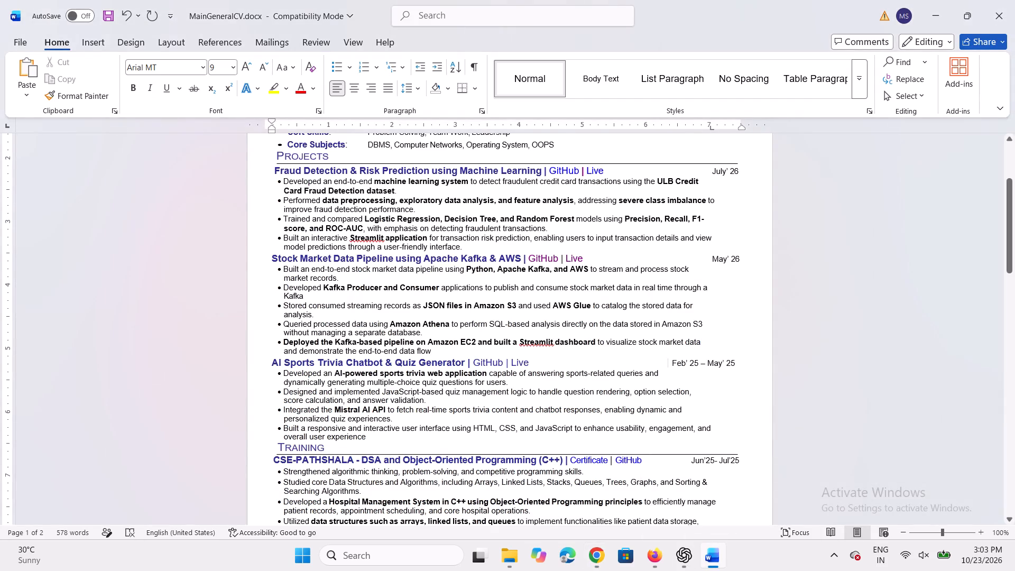
left_click(736, 360)
key("BackSpace")
key("BackSpace")
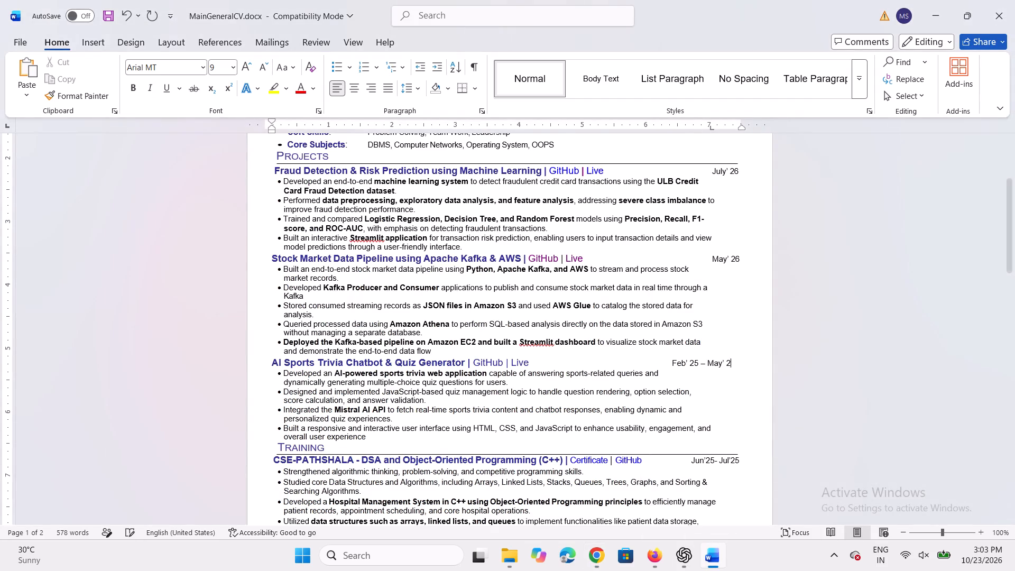
key("BackSpace")
key("BackSpace")
key("BackSpace")
key("BackSpace")
key("BackSpace")
key("BackSpace")
key("BackSpace")
key("BackSpace")
key("BackSpace")
key("BackSpace")
key("BackSpace")
key("BackSpace")
key("BackSpace")
key("BackSpace")
key("BackSpace")
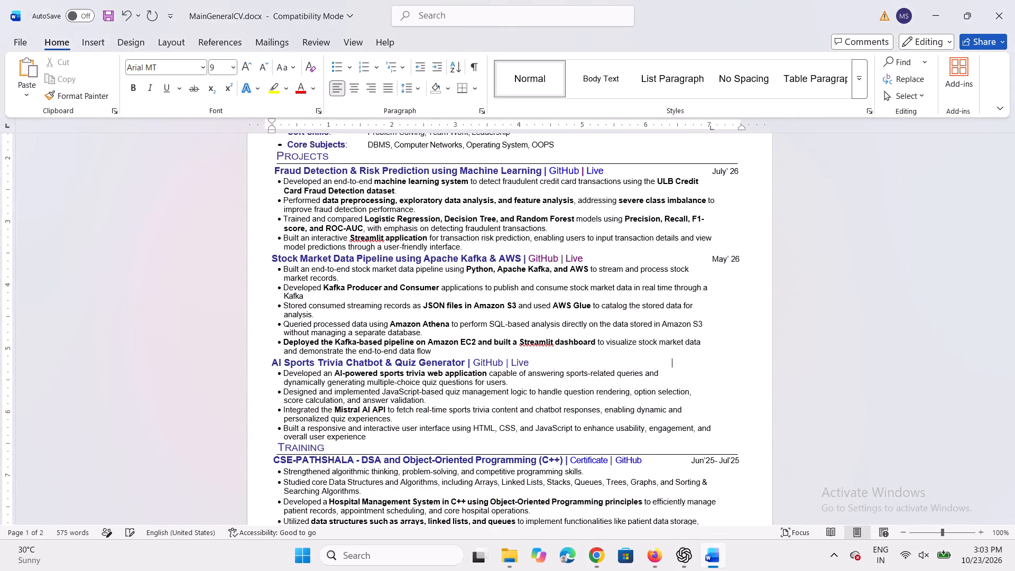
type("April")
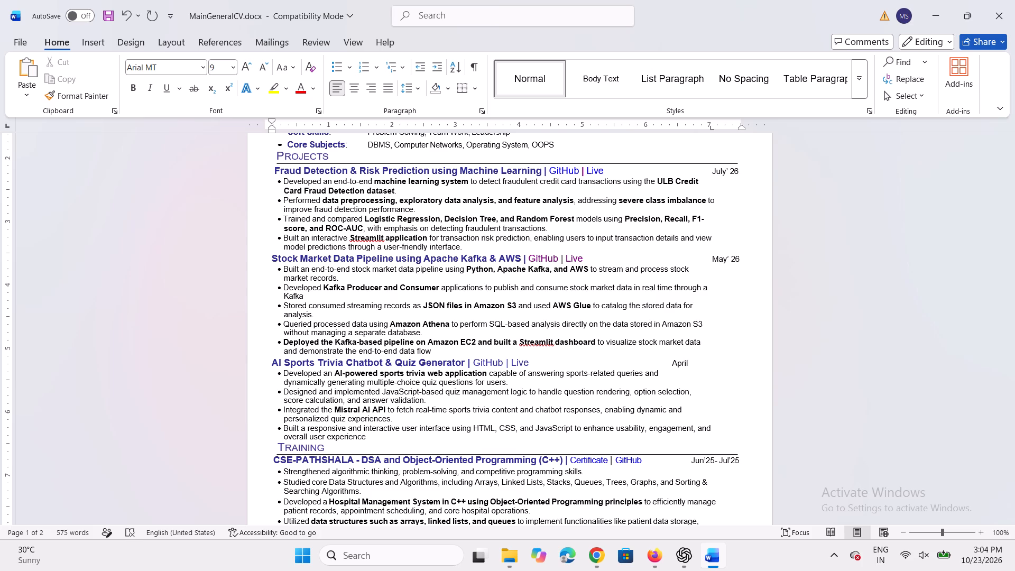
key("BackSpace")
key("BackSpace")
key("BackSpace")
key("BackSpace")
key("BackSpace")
Enter Mar'25 as the date in the AI Sports Trivia Chatbot & Quiz Generator heading.
type("Ma")
key("r")
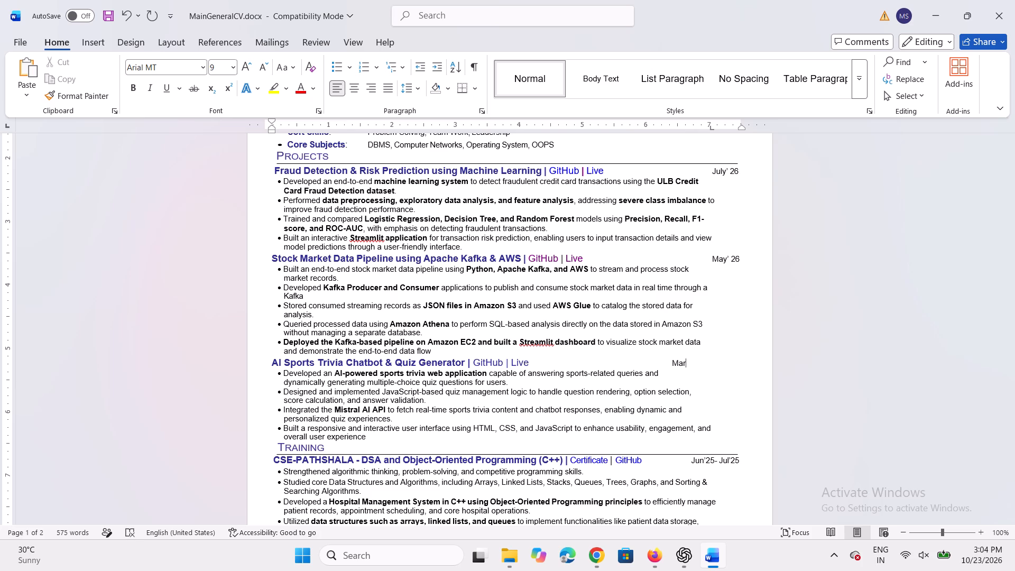
key("apostrophe")
type("25")
Insert eight spaces before the Mar'25 date to align it with the dates of the projects above.
key("Left")
key("Left")
key("Left")
key("Left")
key("Left")
key("Left")
key("Left")
key("space")
key("space")
key("space")
key("space")
key("space")
key("space")
key("space")
key("space")
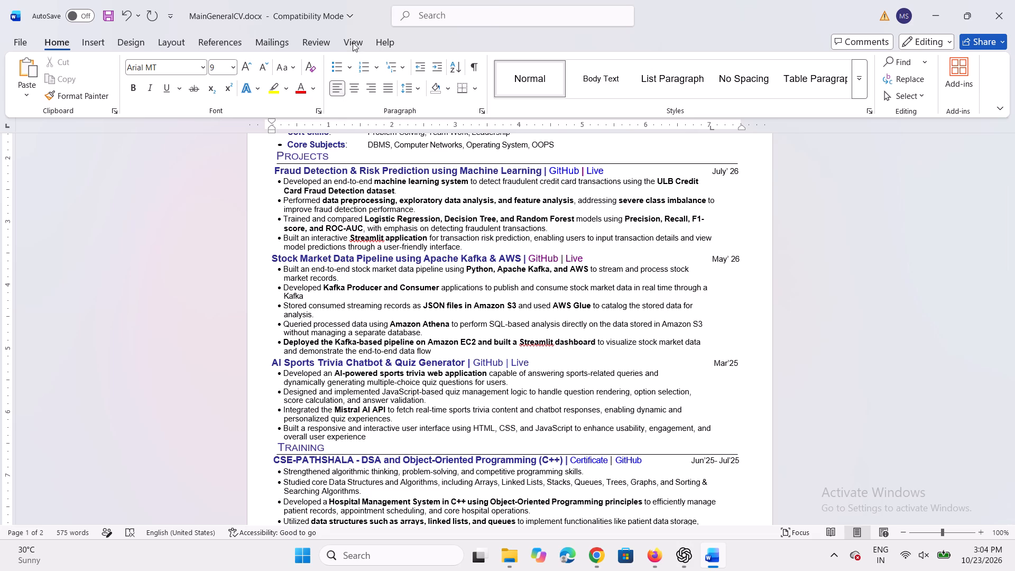
Show the page gridlines to check the alignment of the project dates, and hide them again.
left_click(352, 41)
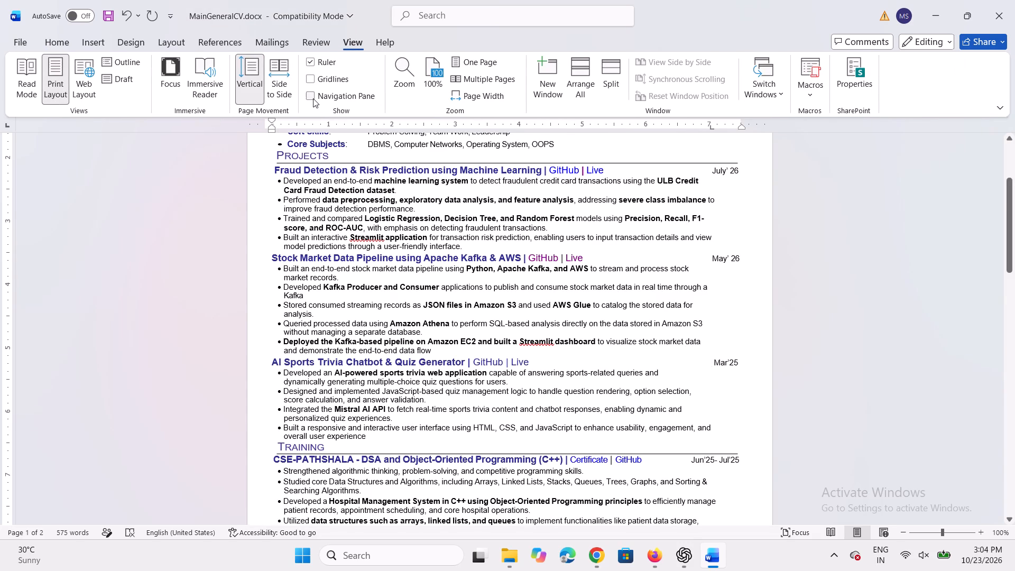
left_click(312, 100)
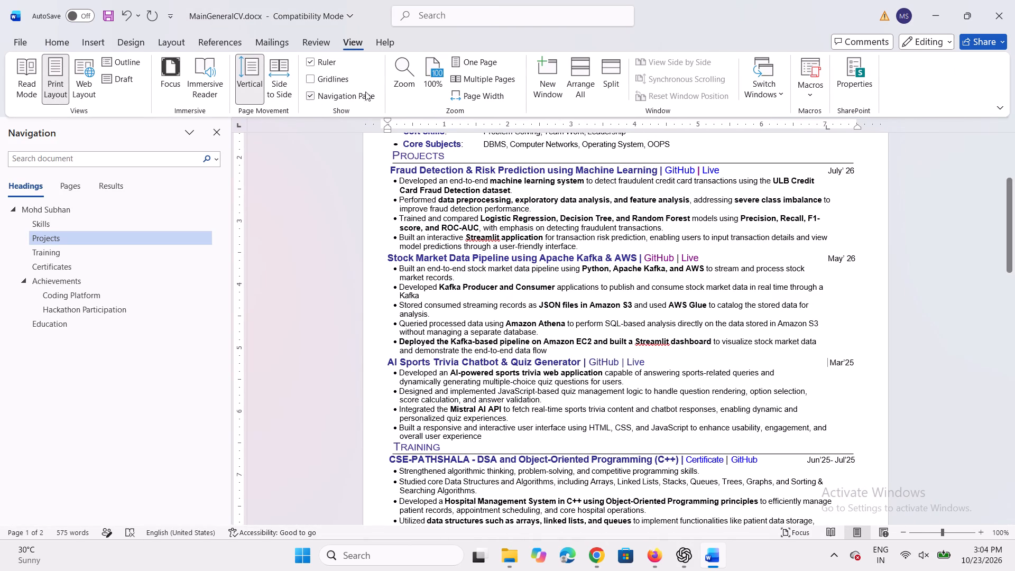
left_click(309, 96)
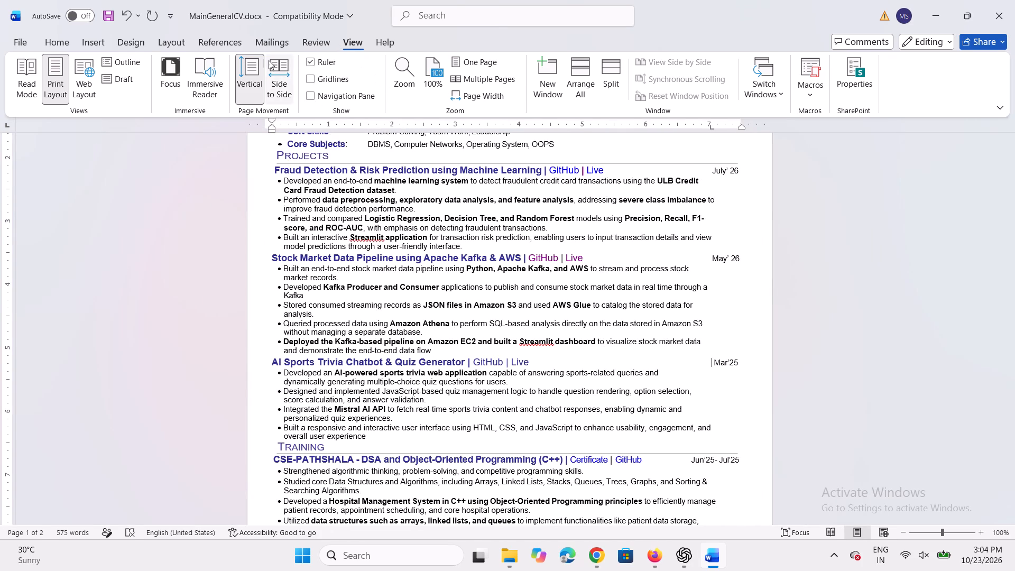
left_click(313, 77)
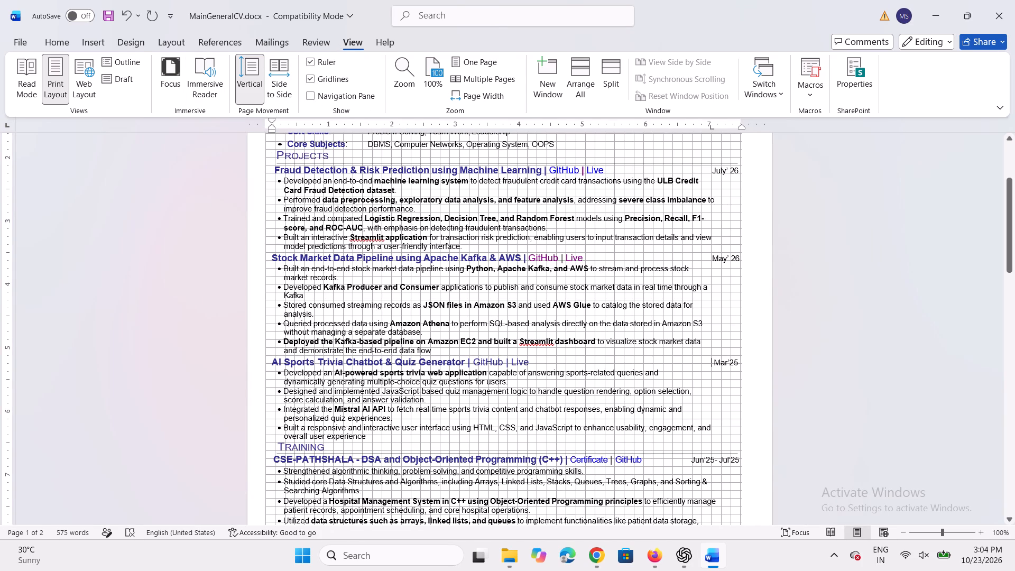
key("space")
key("BackSpace")
left_click(308, 78)
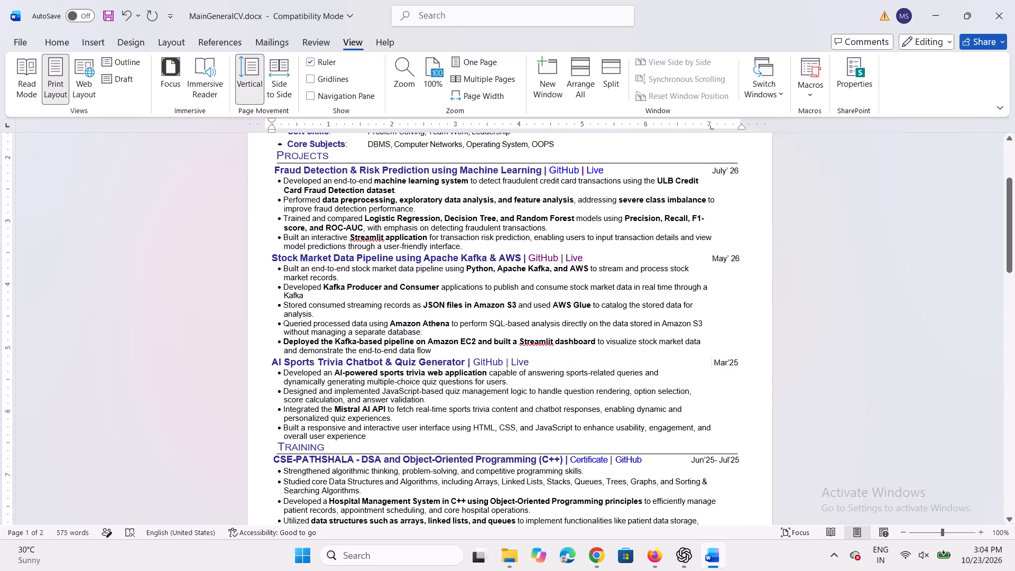
Start a hyperlink on "Live" in the AI Sports Trivia heading, and copy the live site's address through the CV1 PDF's link in Chrome.
left_click_drag(530, 364, 514, 361)
left_click_drag(514, 361, 511, 361)
key("ctrl+k")
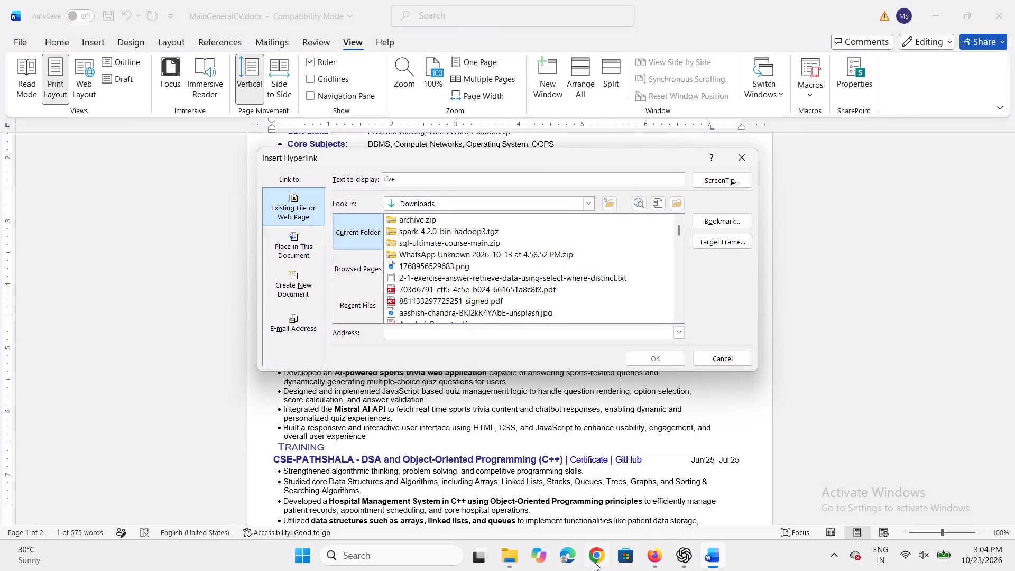
left_click(584, 496)
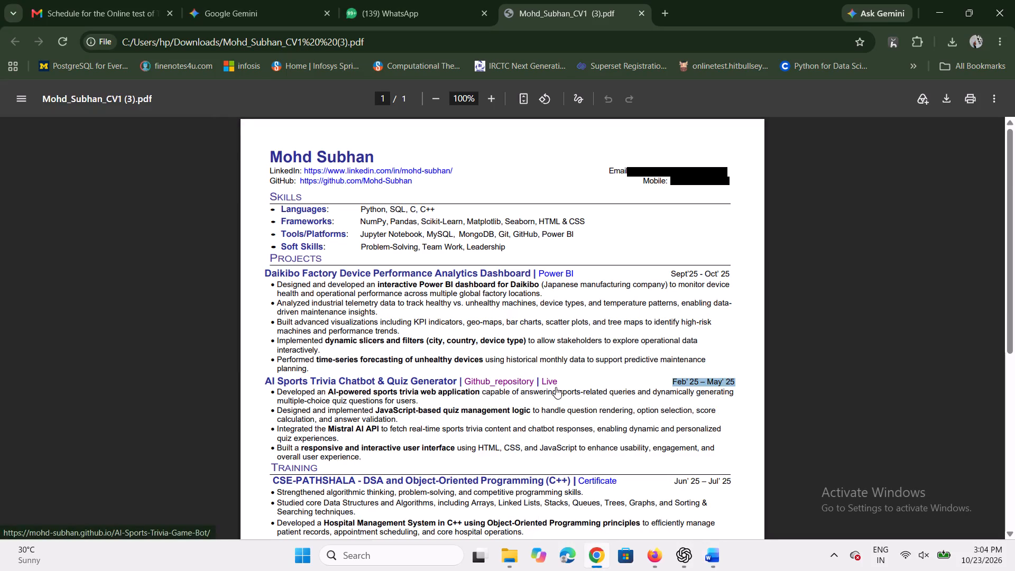
left_click(550, 383)
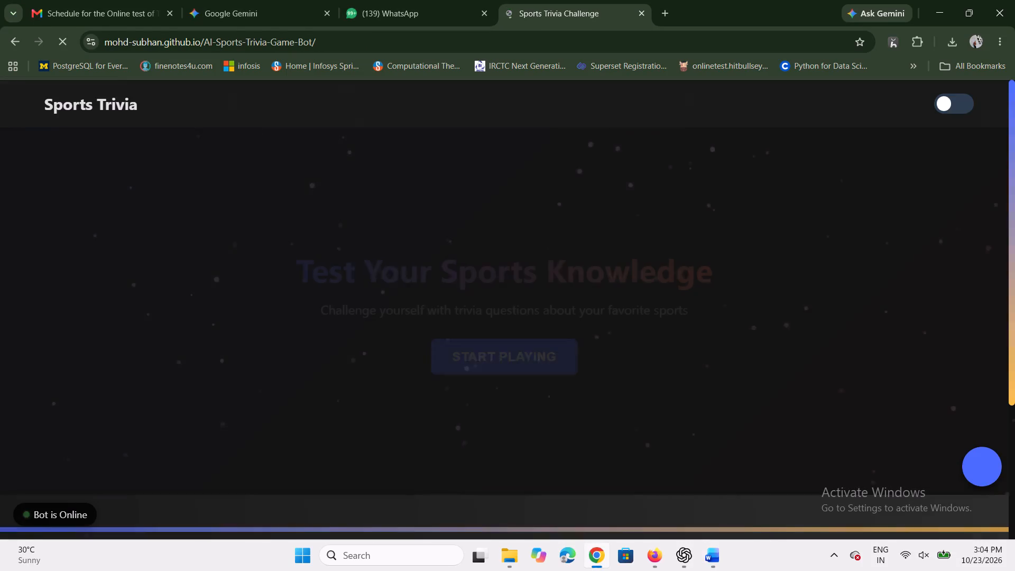
left_click(362, 40)
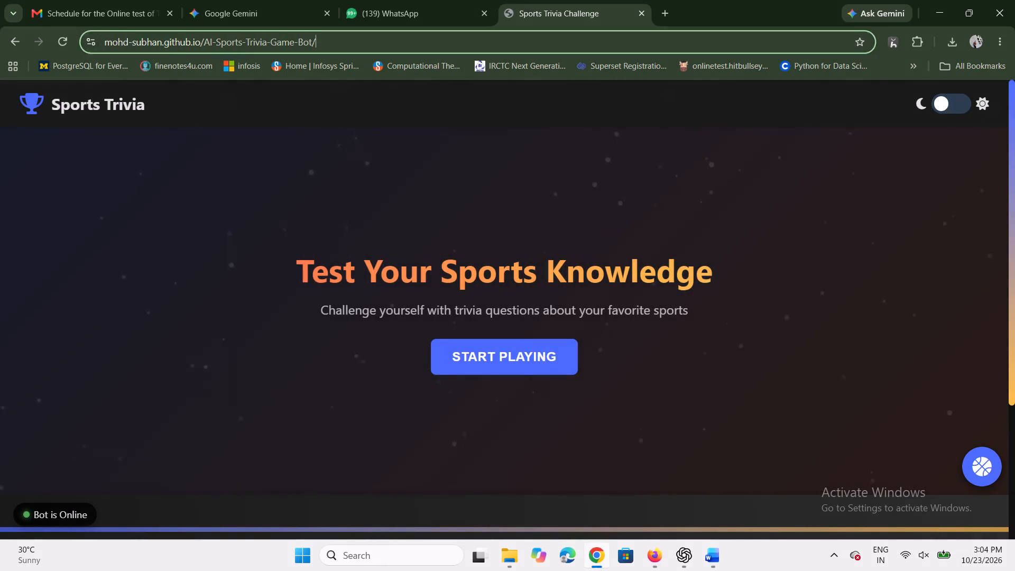
left_click(362, 40)
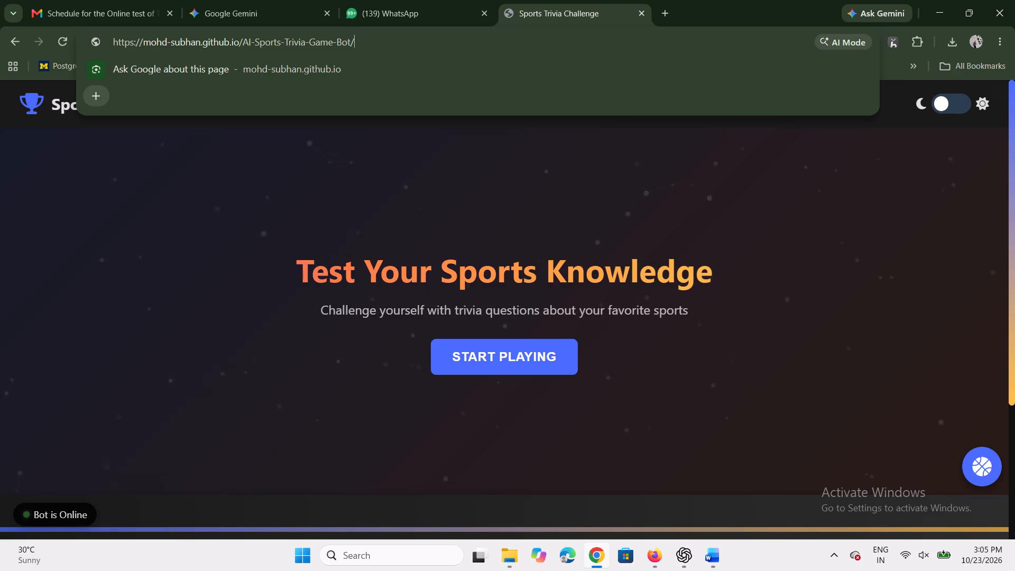
key("ctrl+c")
key("ctrl+a")
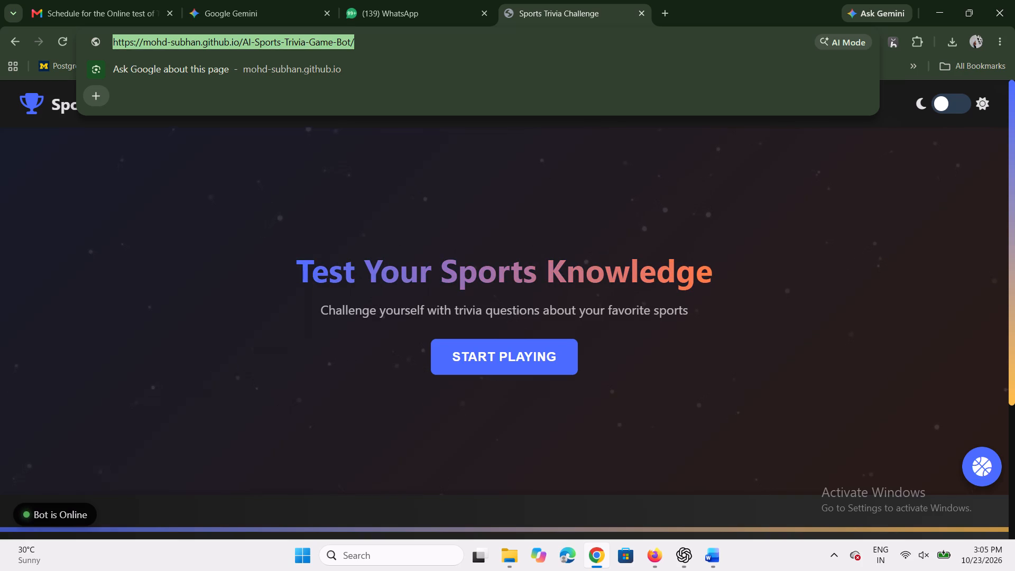
key("ctrl+c")
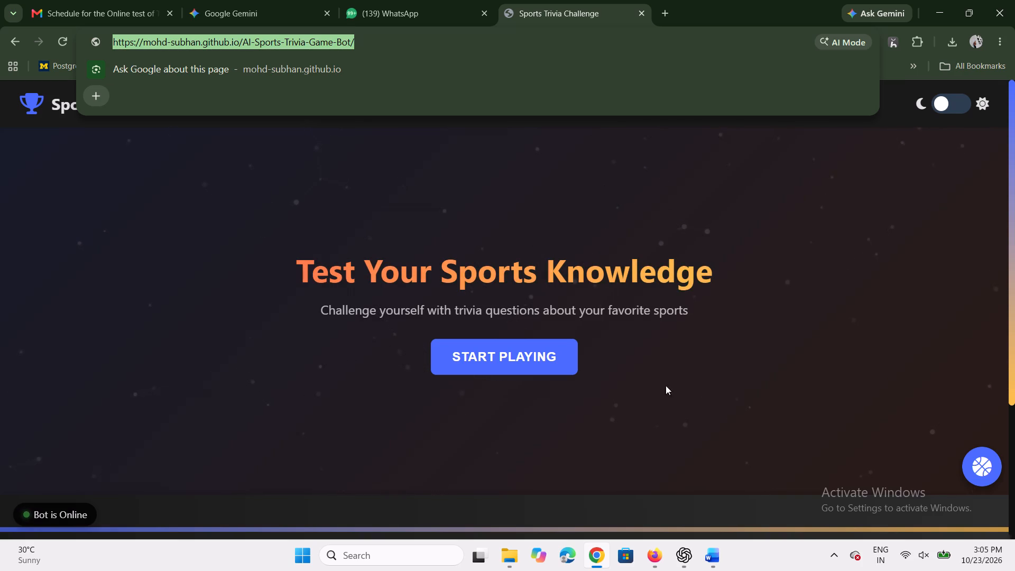
Switch back to Word and link "Live" in the AI Sports Trivia heading to the copied AI-Sports-Trivia-Game-Bot site address.
left_click(713, 498)
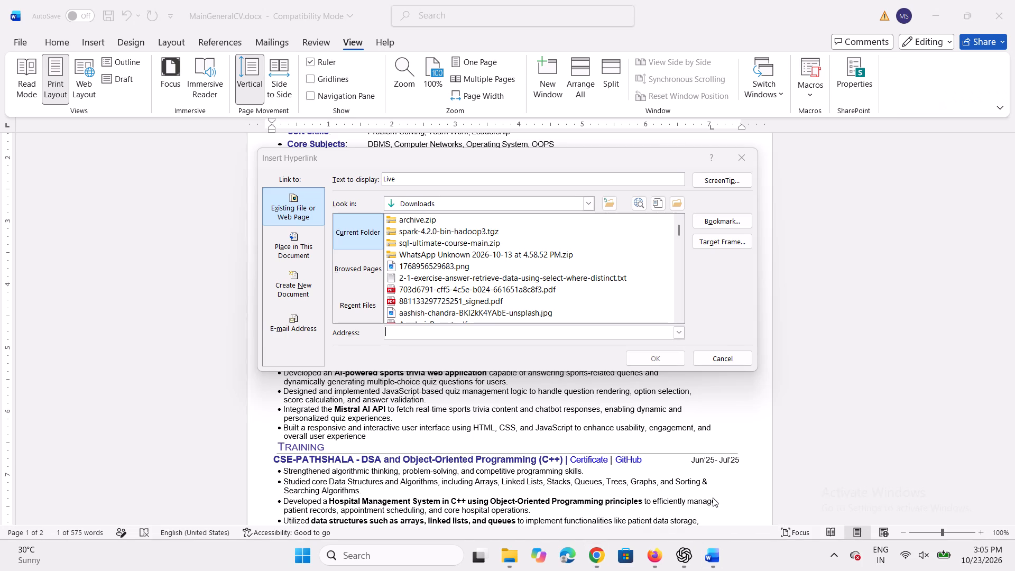
key("ctrl+v")
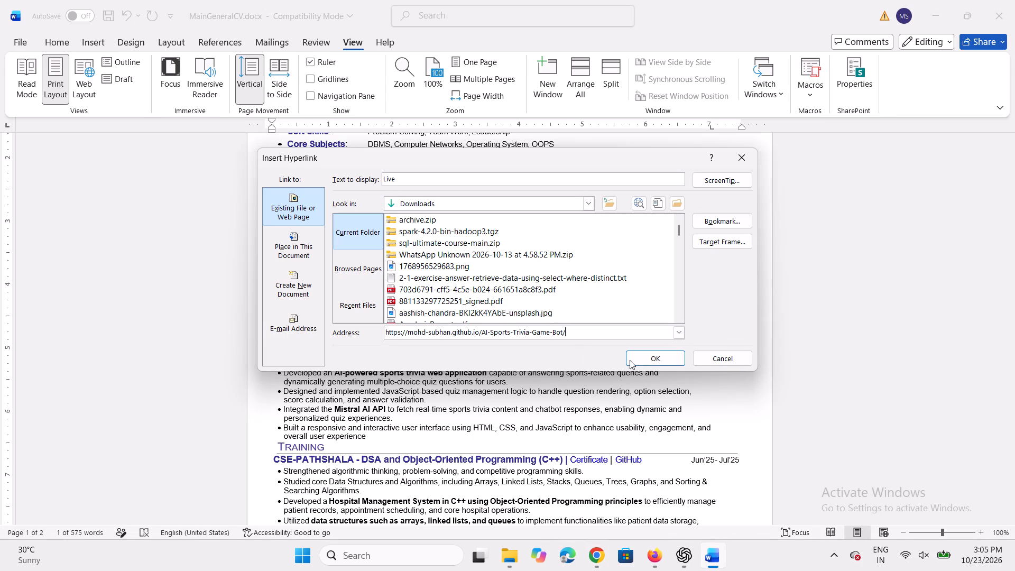
left_click(649, 360)
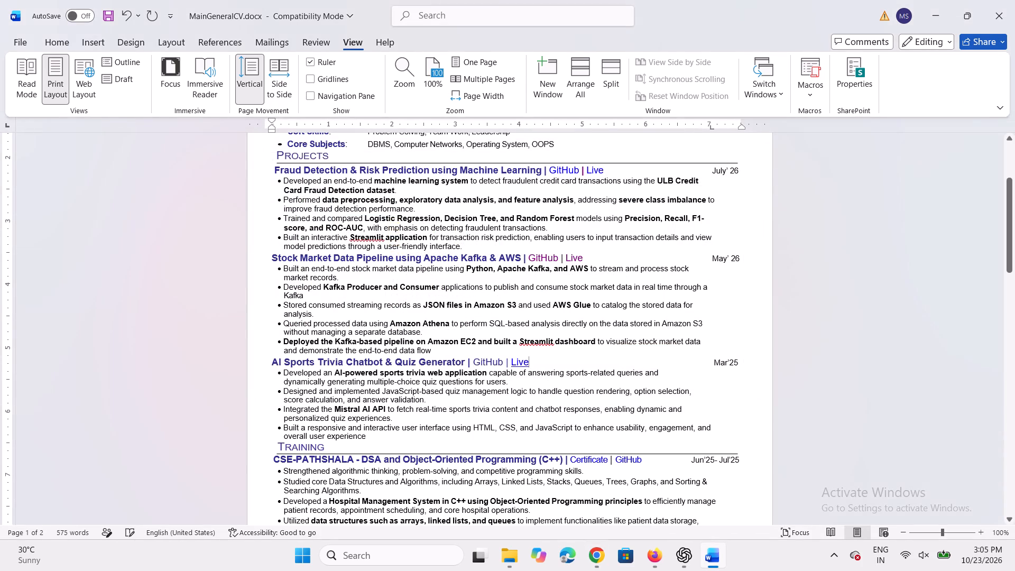
Start a hyperlink on "GitHub" in the AI Sports Trivia Chatbot & Quiz Generator heading.
left_click_drag(500, 361, 488, 363)
left_click(502, 364)
left_click_drag(502, 364, 475, 363)
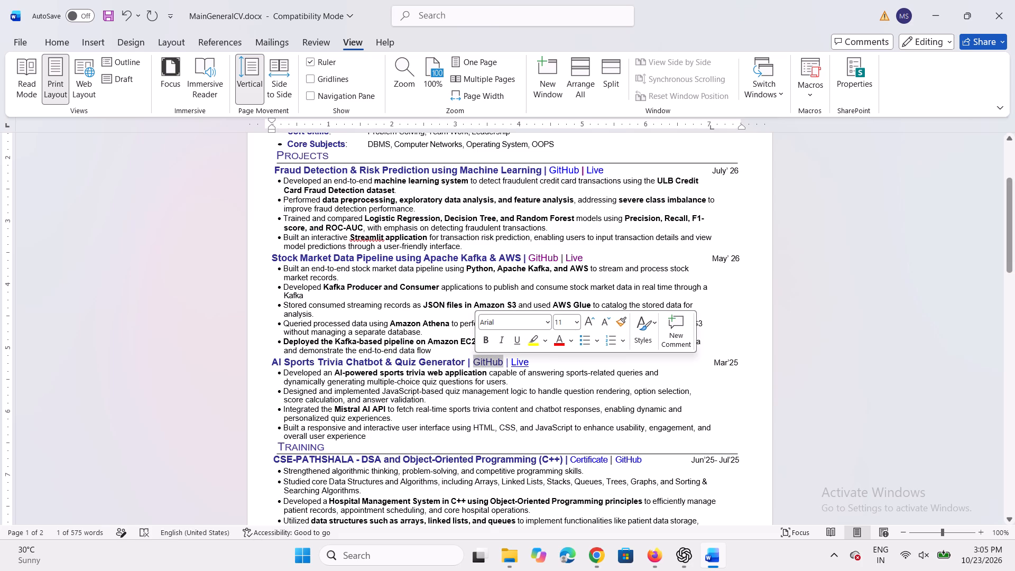
key("ctrl+k")
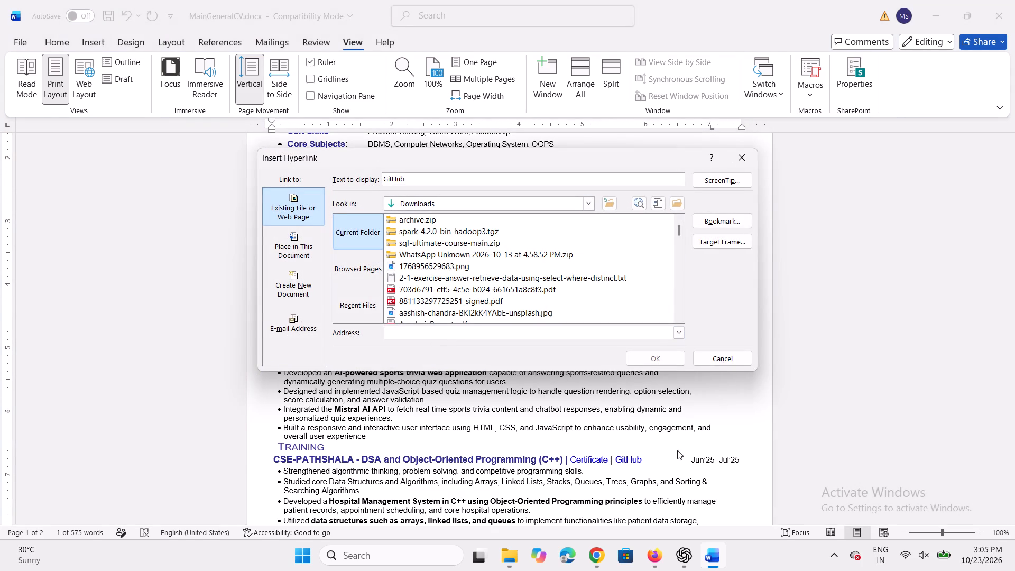
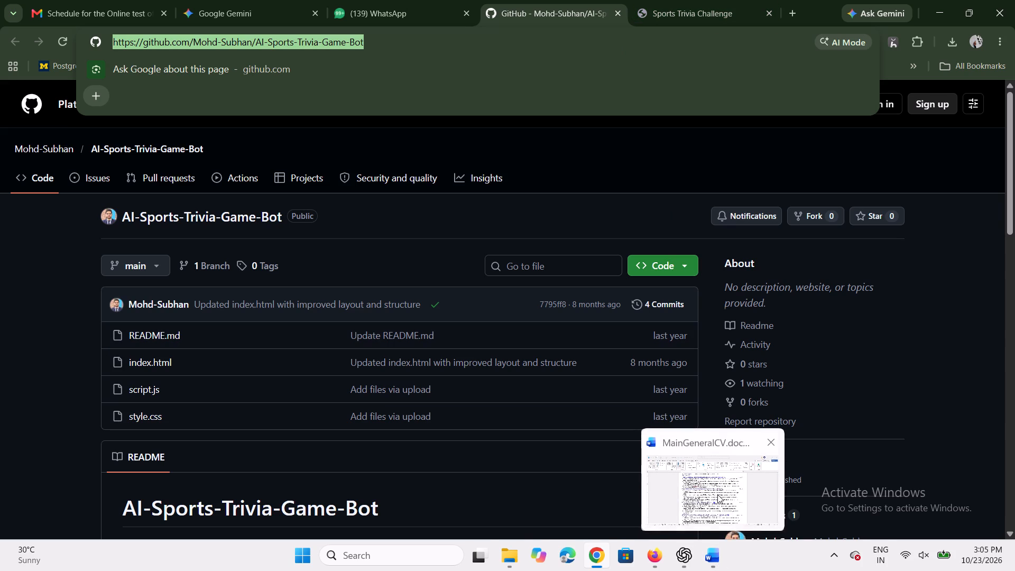
Switch to Word and paste the copied AI-Sports-Trivia-Game-Bot repository URL as the address of the "GitHub" hyperlink.
left_click(717, 494)
key("ctrl+v")
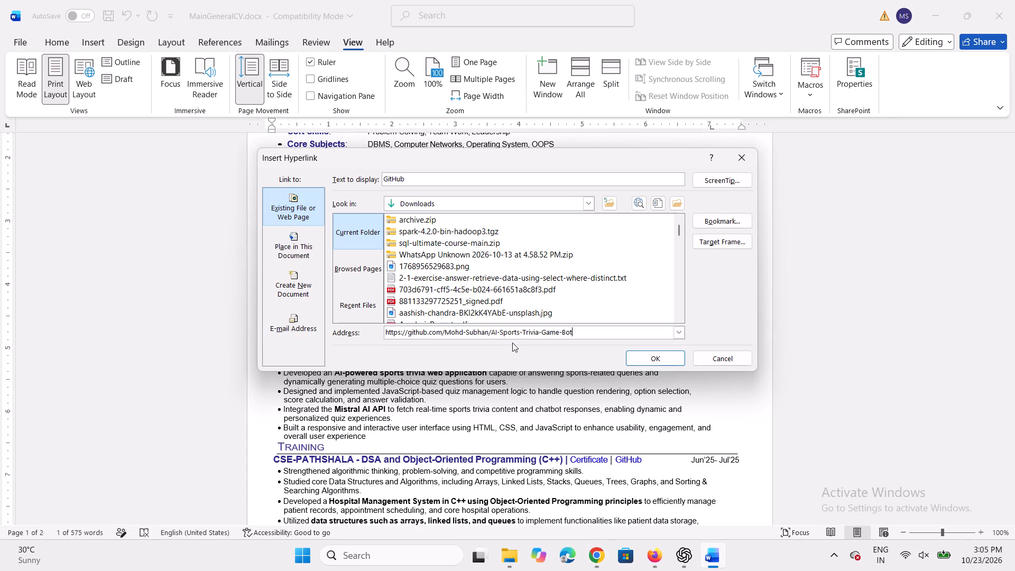
Apply the hyperlink from "GitHub" in the AI Sports Trivia heading to the AI-Sports-Trivia-Game-Bot repository.
left_click(651, 356)
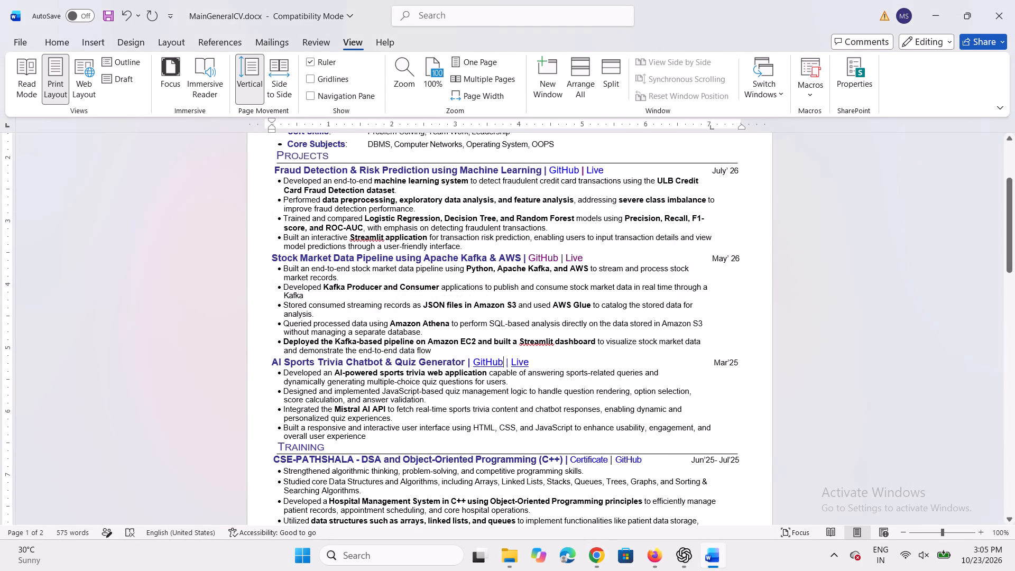
Remove the underline from the "GitHub" and "Live" links in the AI Sports Trivia Chatbot & Quiz Generator heading.
left_click_drag(504, 362, 474, 358)
left_click_drag(474, 358, 474, 357)
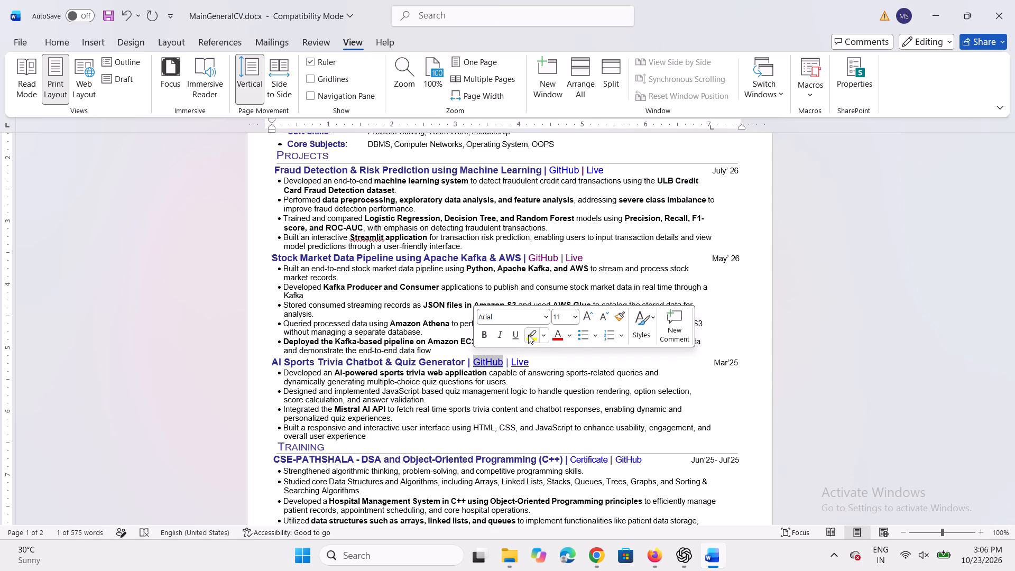
left_click(514, 334)
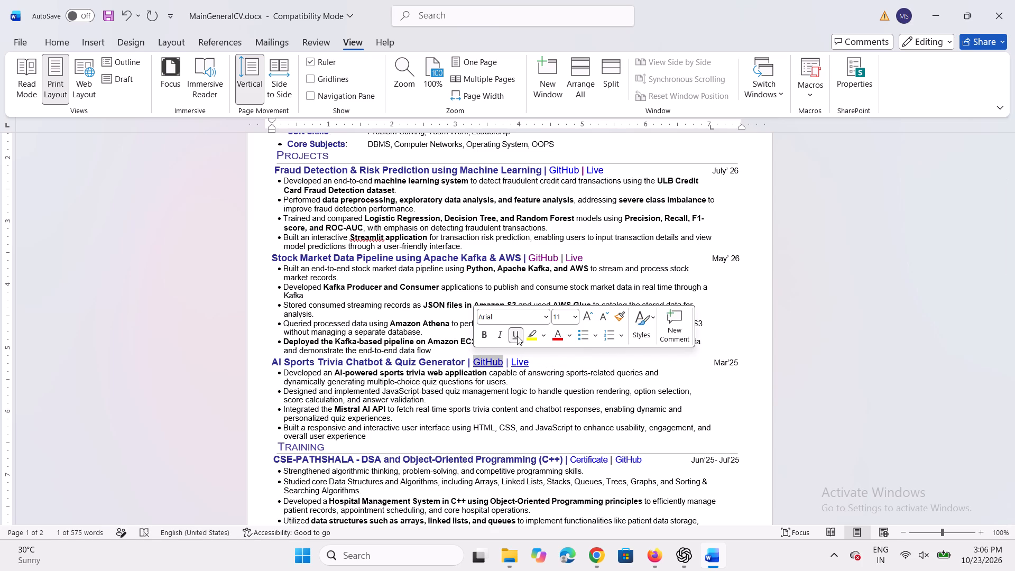
left_click(516, 339)
left_click_drag(529, 363, 515, 366)
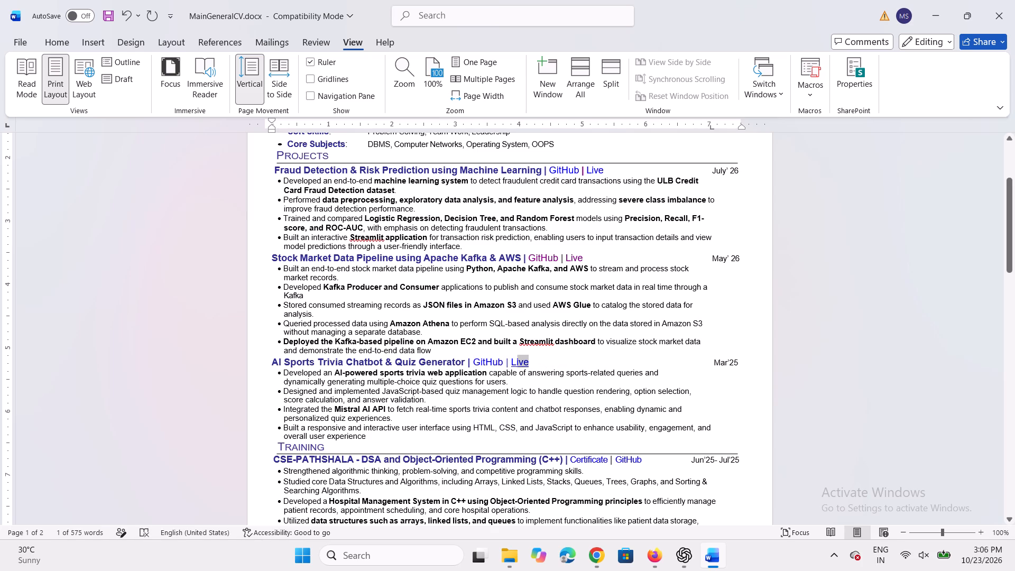
left_click_drag(515, 366, 510, 365)
left_click(551, 344)
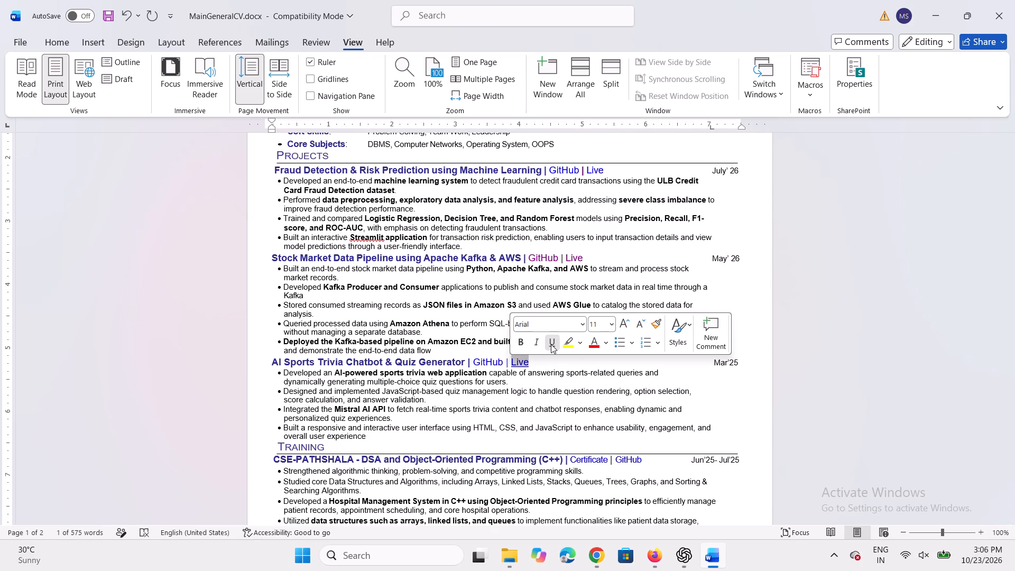
left_click(551, 344)
left_click(553, 362)
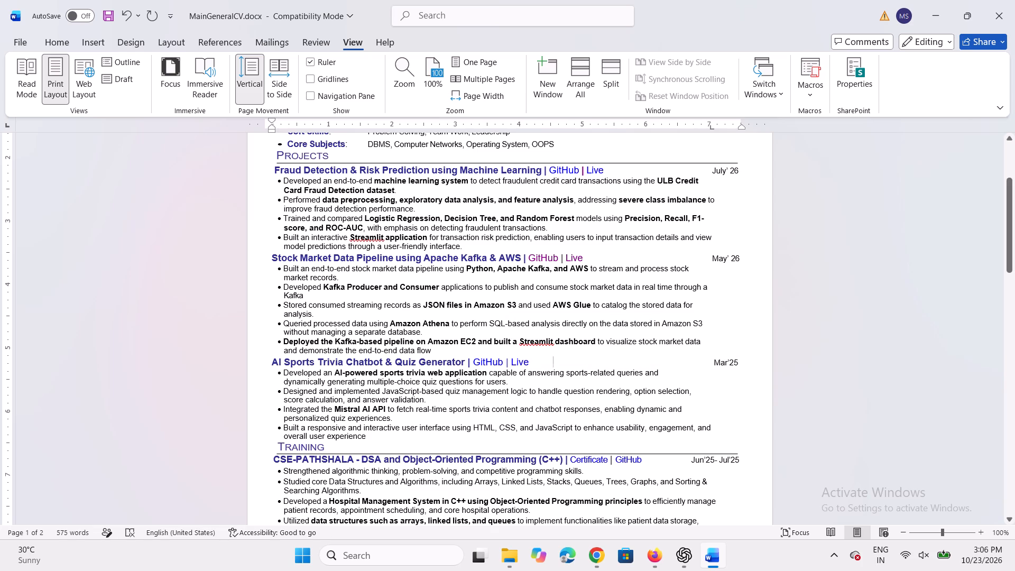
Ignore all spelling flags on the word "Streamlit" in the project bullets.
right_click(537, 345)
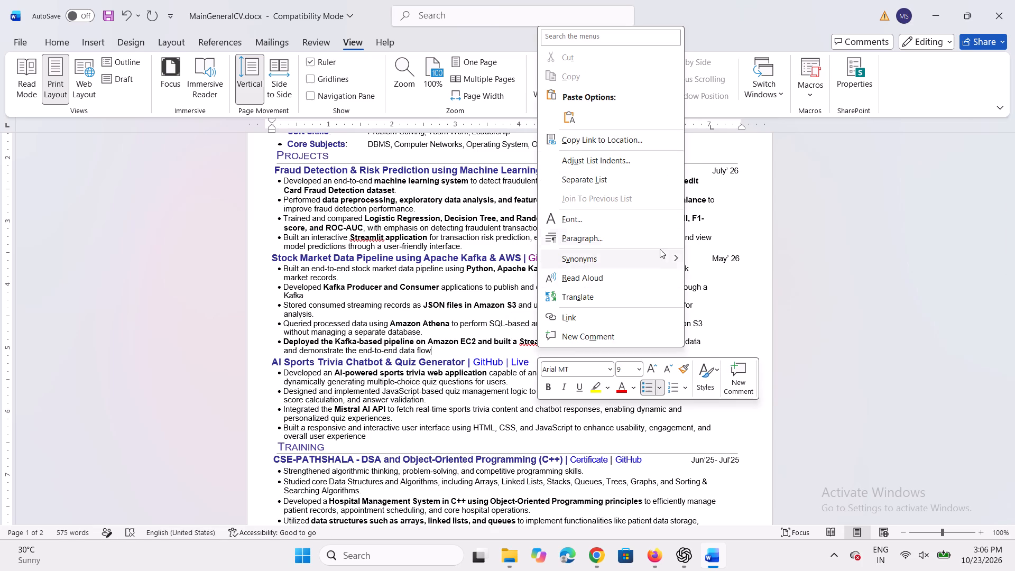
left_click(698, 245)
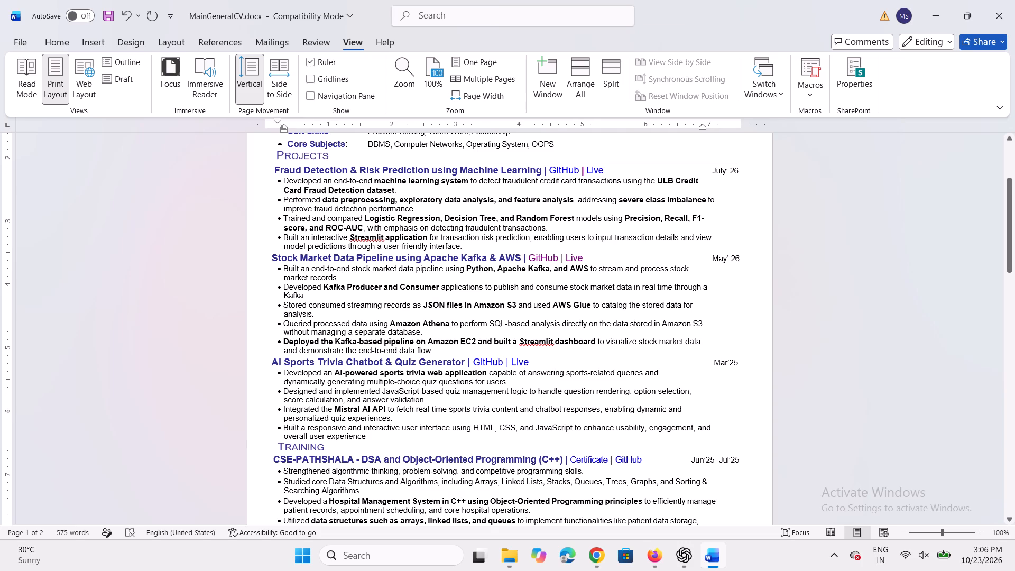
right_click(538, 344)
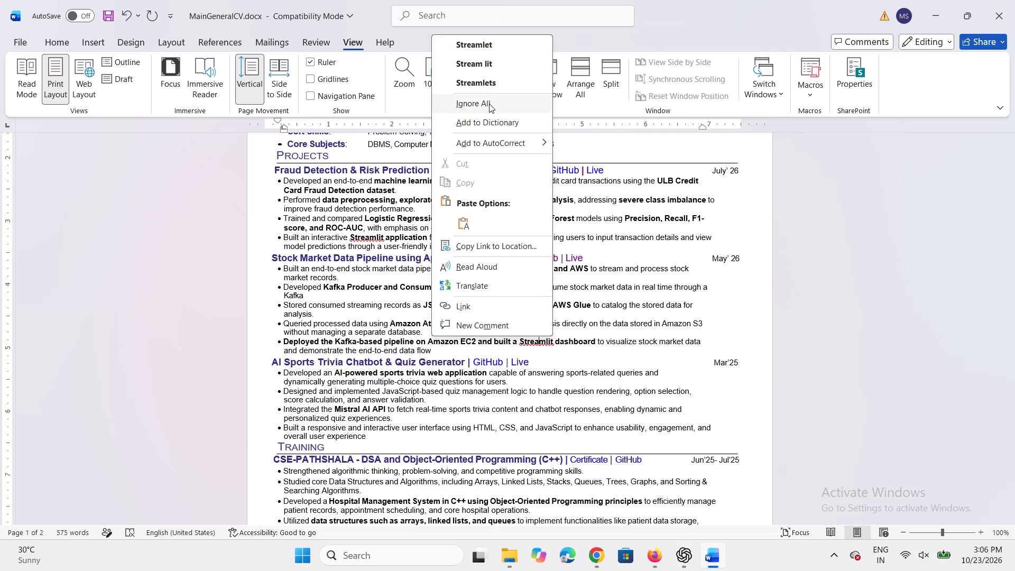
left_click(489, 105)
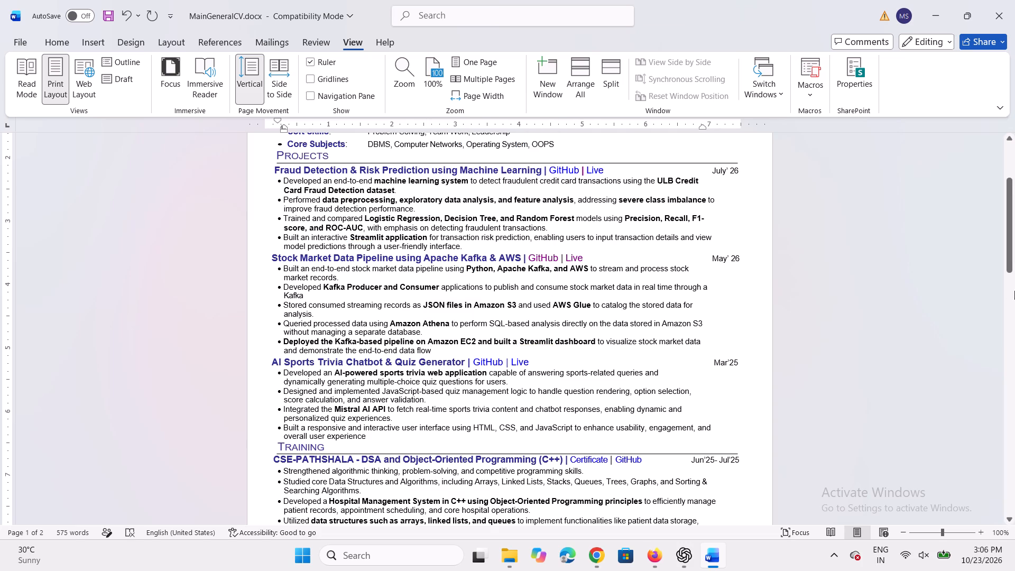
Review the whole CV from the skills and projects down to the education section for content and layout.
left_click_drag(1009, 266, 1014, 364)
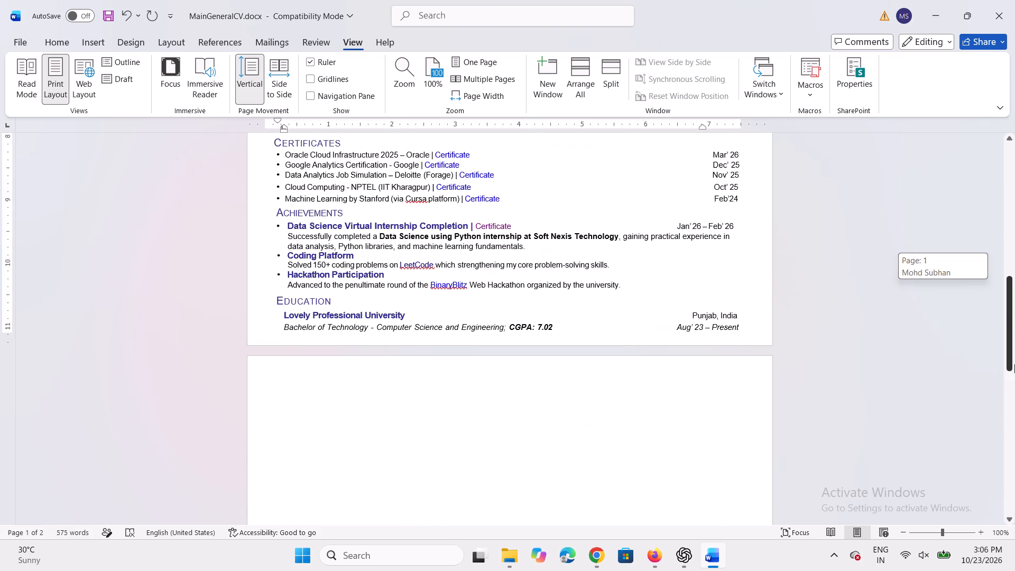
left_click_drag(1014, 364, 1010, 359)
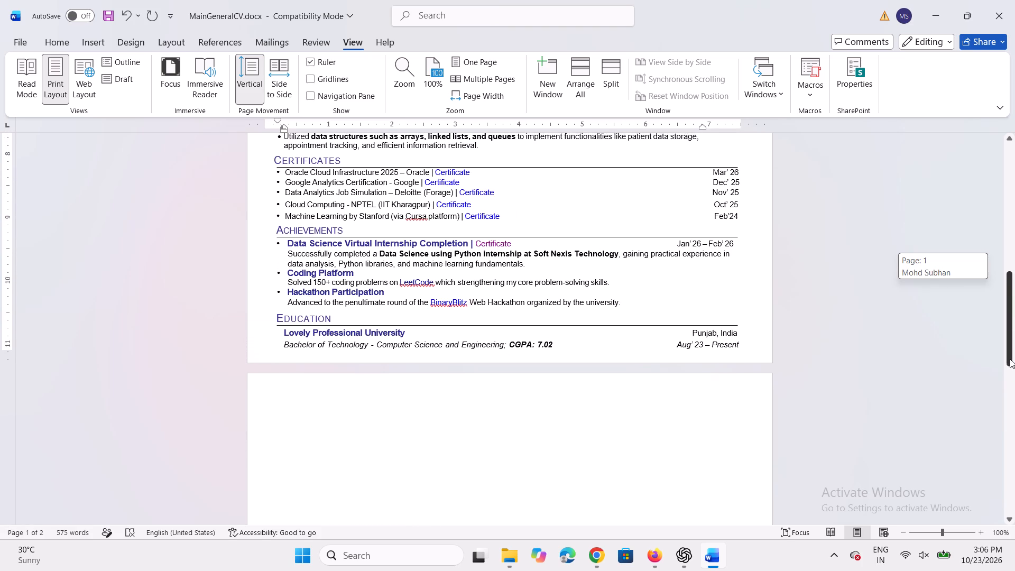
left_click_drag(1010, 359, 1008, 328)
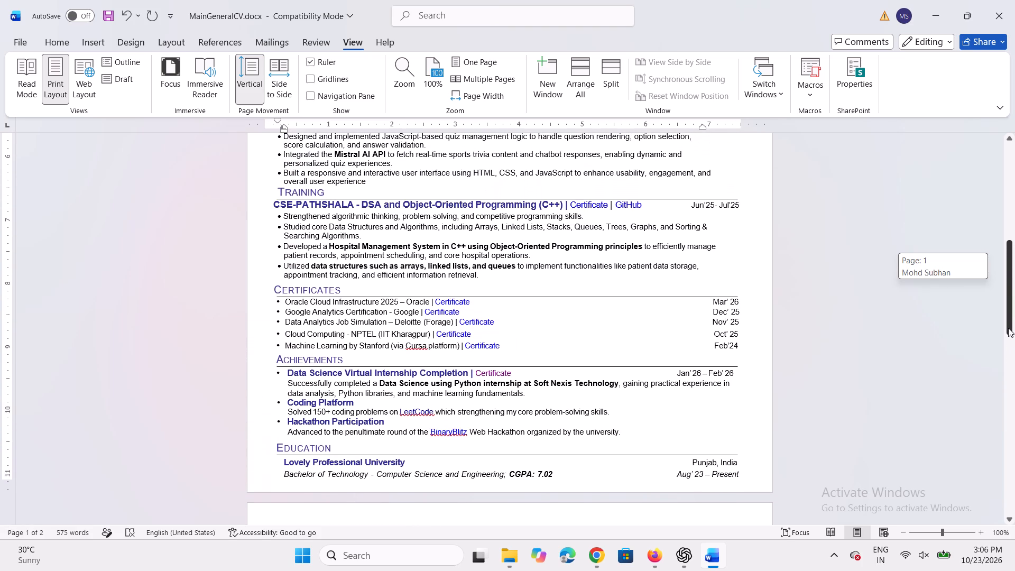
left_click_drag(1008, 328, 1008, 327)
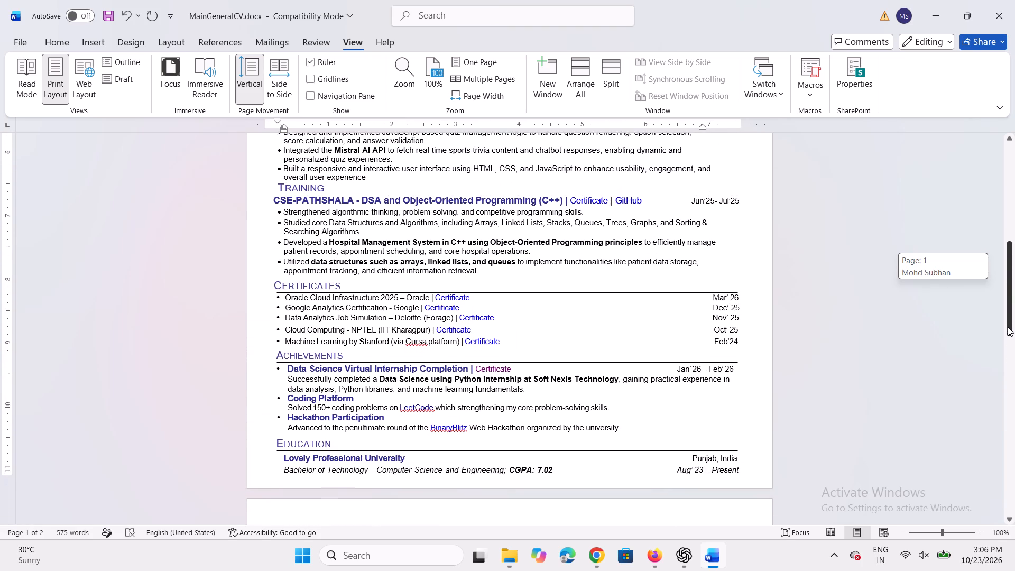
left_click_drag(1008, 327, 1002, 239)
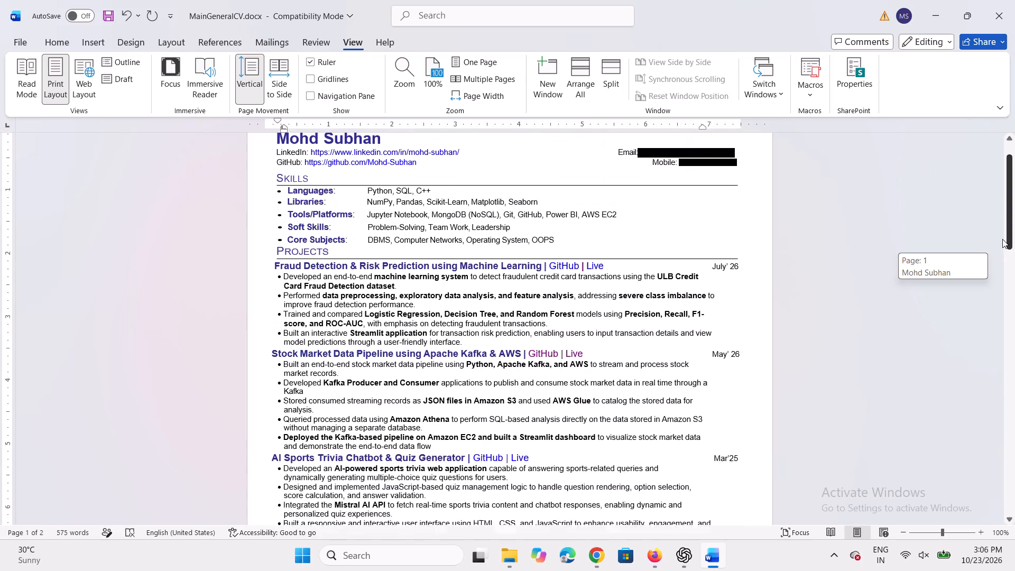
left_click_drag(1002, 239, 1007, 301)
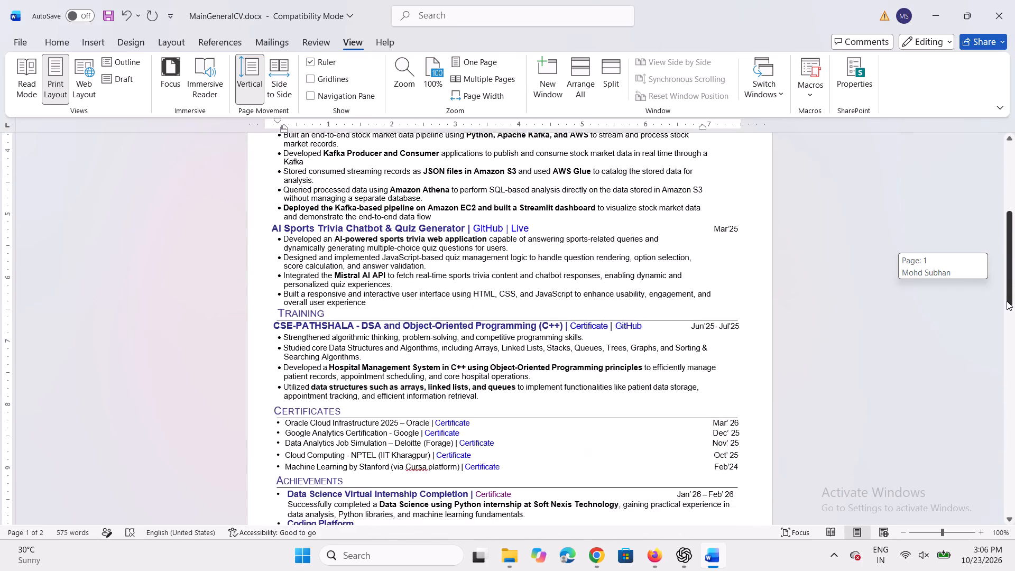
left_click_drag(1007, 301, 1011, 325)
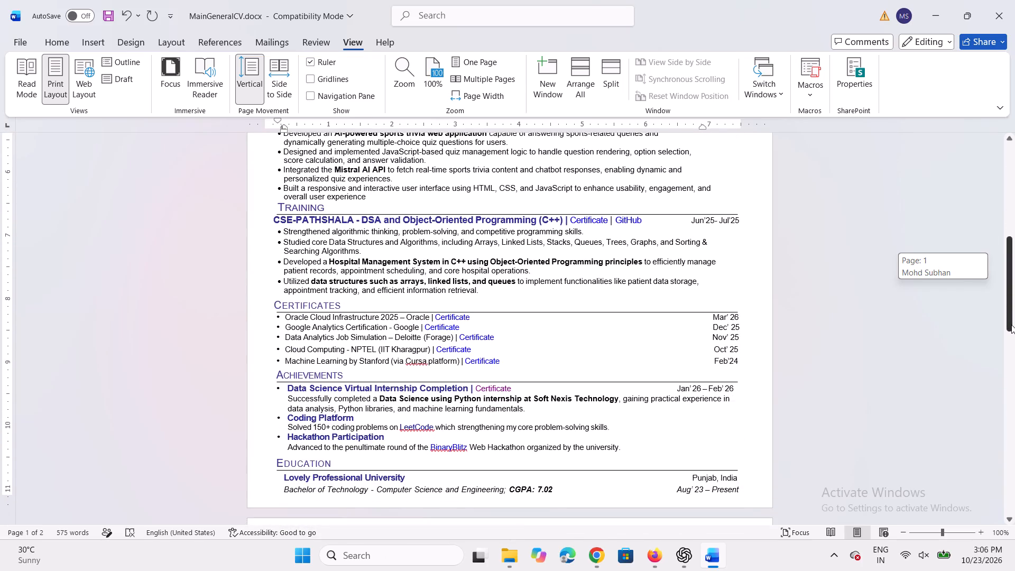
left_click_drag(1011, 325, 1011, 324)
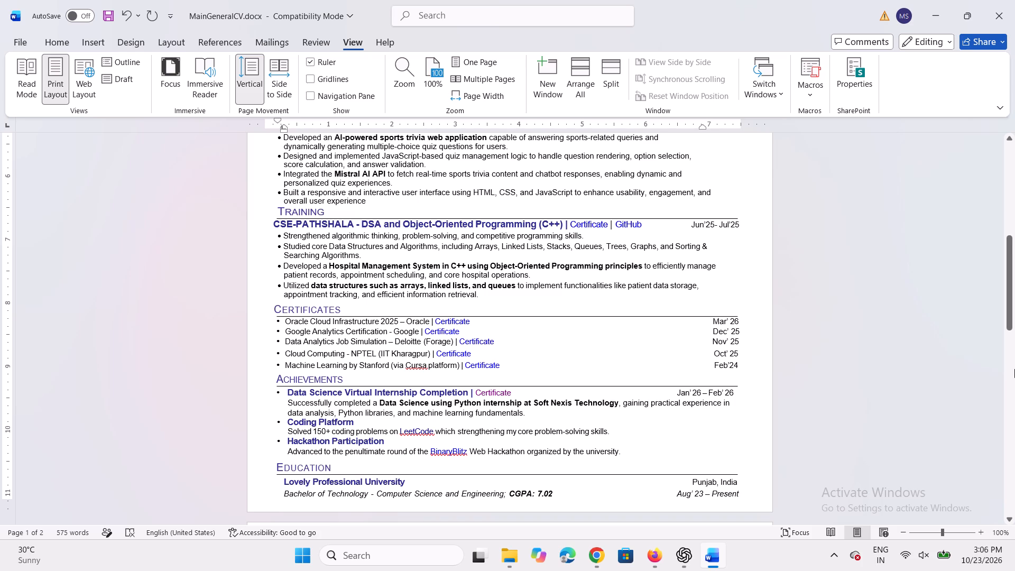
left_click_drag(1009, 318, 1005, 289)
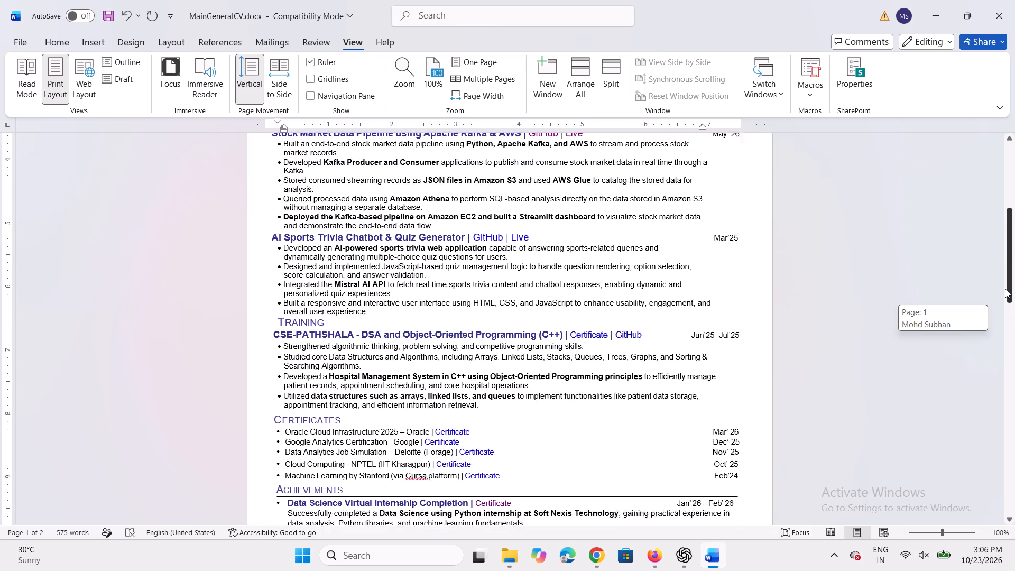
left_click_drag(1005, 289, 996, 240)
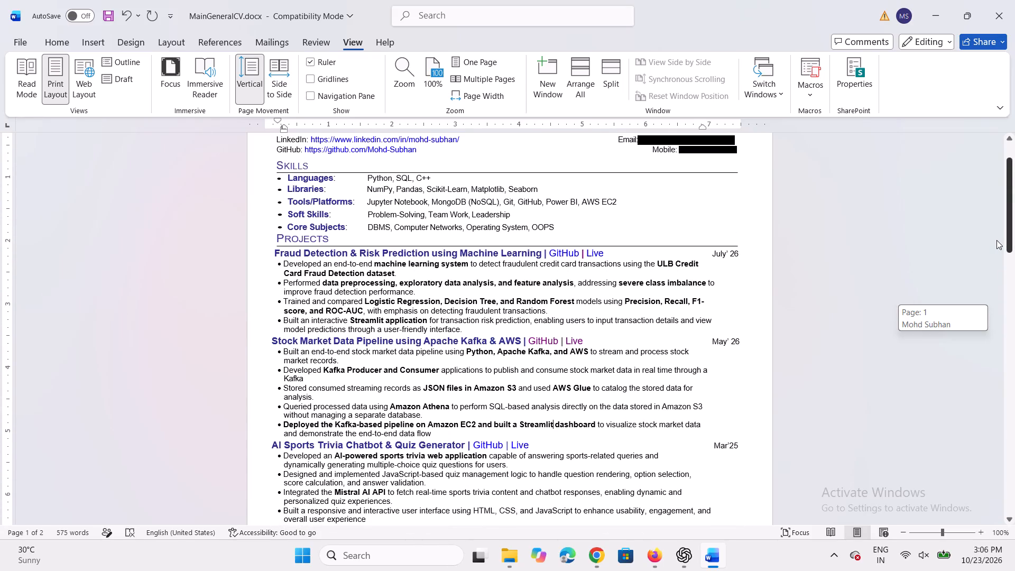
left_click_drag(996, 240, 995, 241)
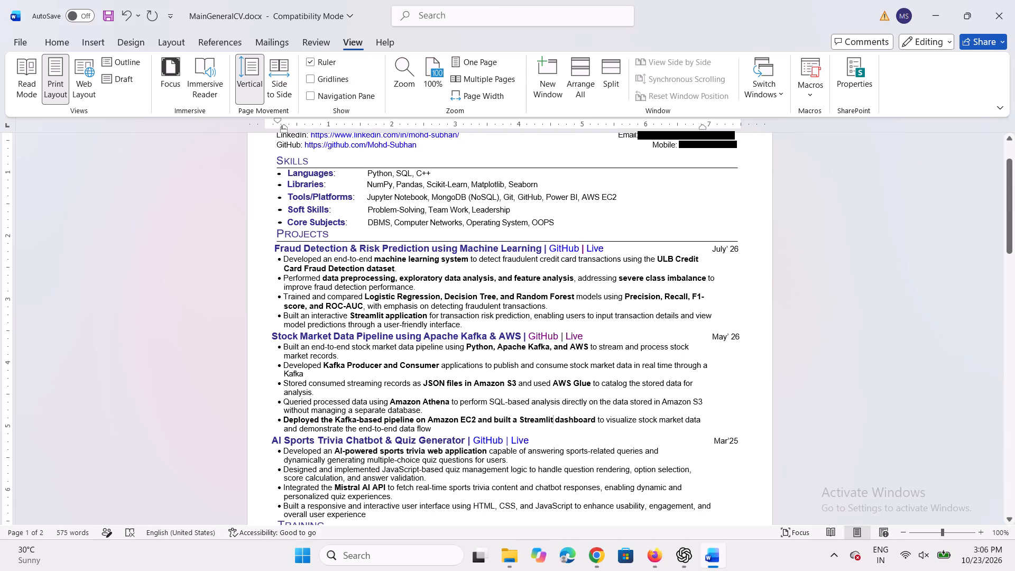
Change the number of coding problems solved under Coding Platform in the Achievements section to 200+.
left_click_drag(1014, 223, 1011, 344)
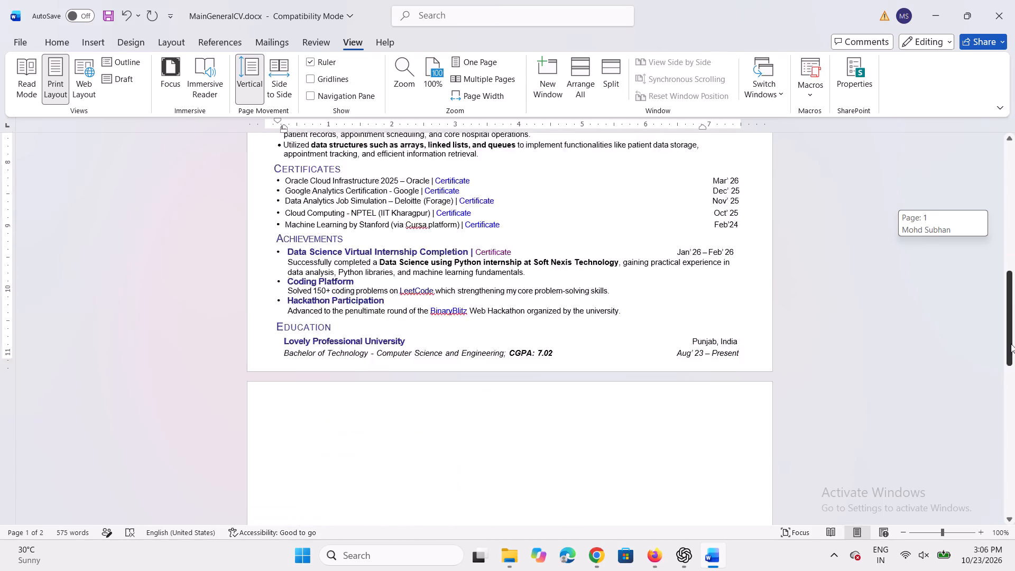
left_click_drag(1011, 344, 1004, 317)
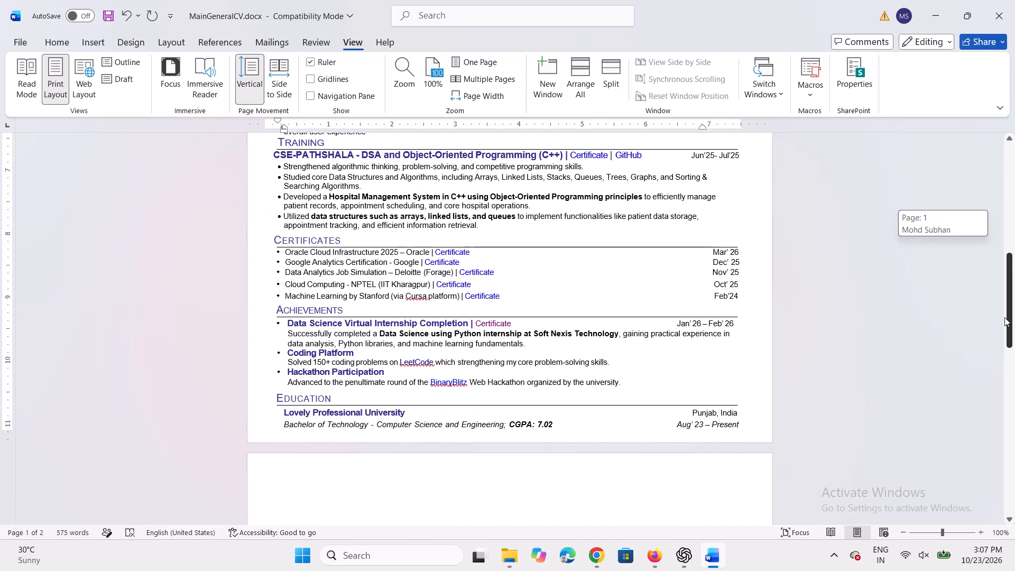
left_click_drag(1004, 317, 1004, 320)
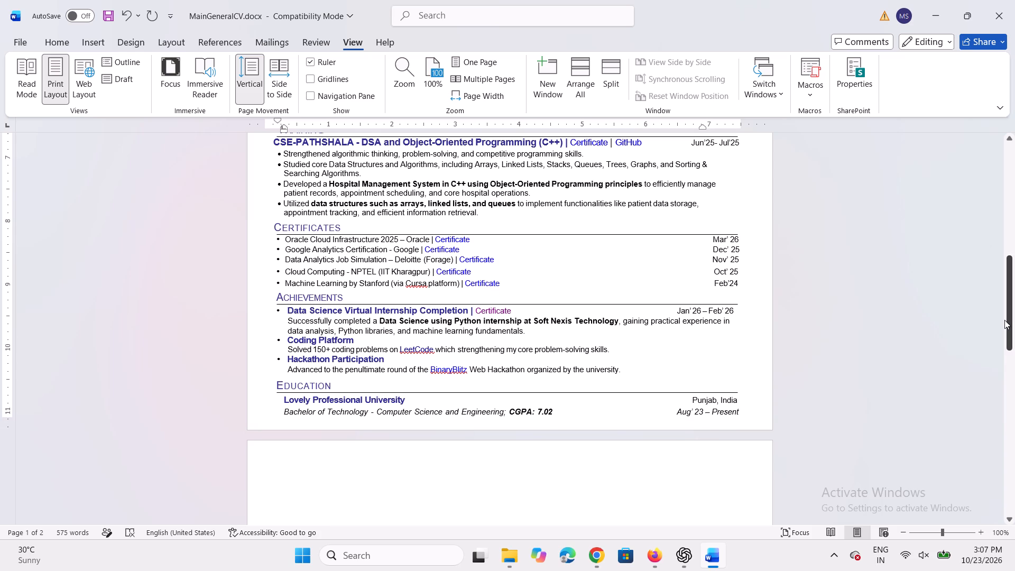
left_click(321, 349)
key("BackSpace")
key("BackSpace")
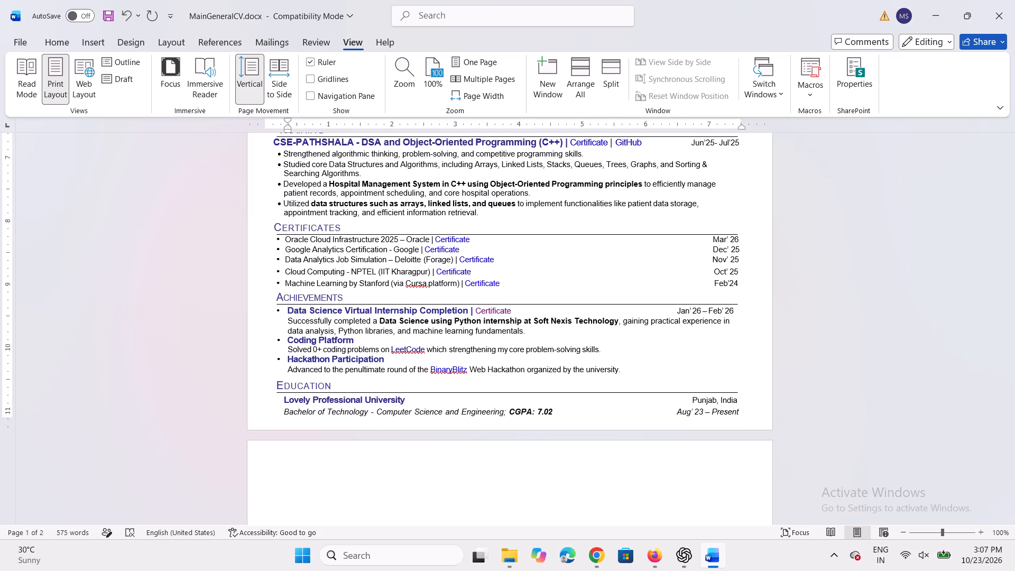
type("200")
key("BackSpace")
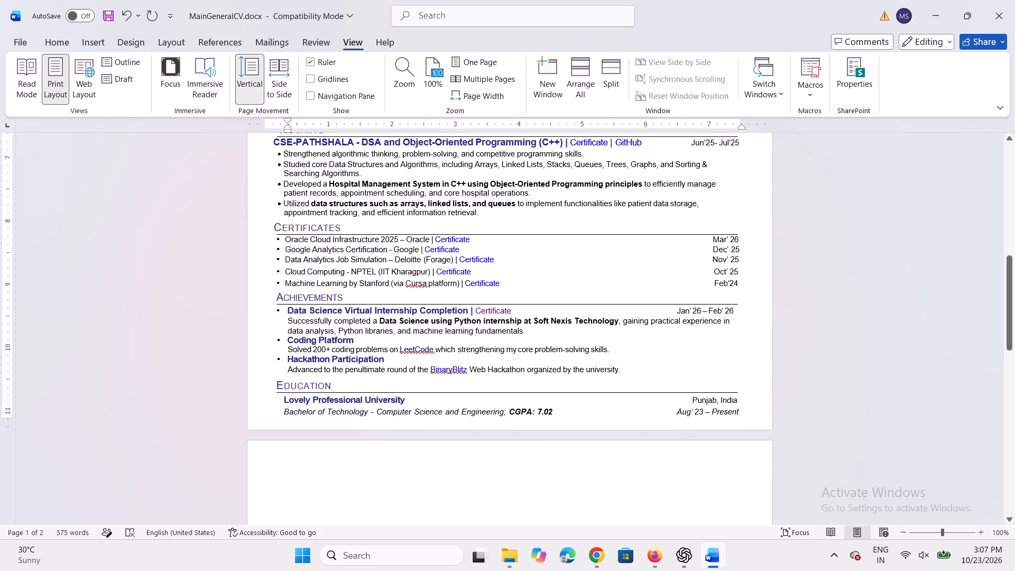
Add "and GeeksforGeeks" after LeetCode in the Coding Platform line.
left_click(433, 351)
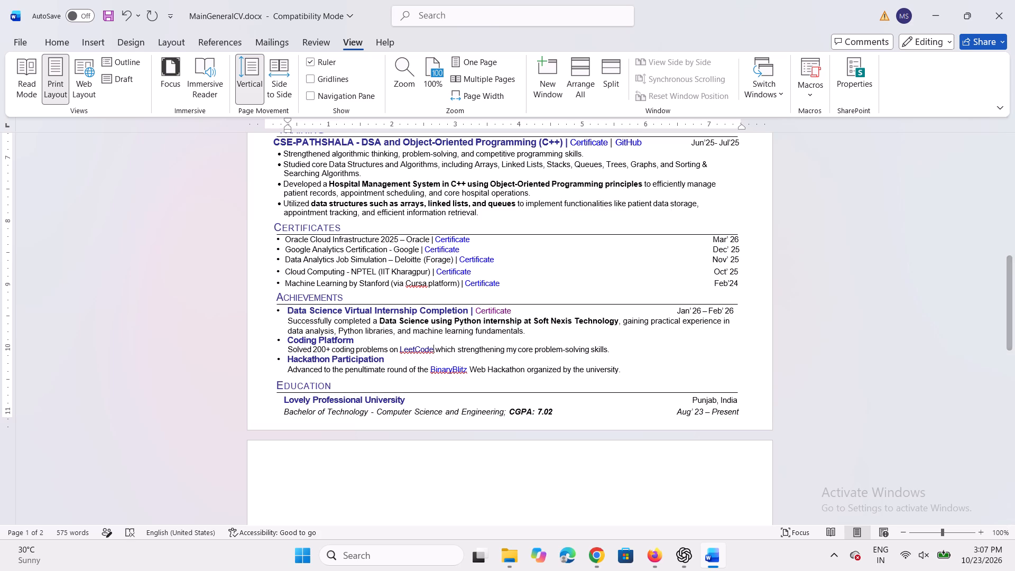
key("space")
type("and")
key("space")
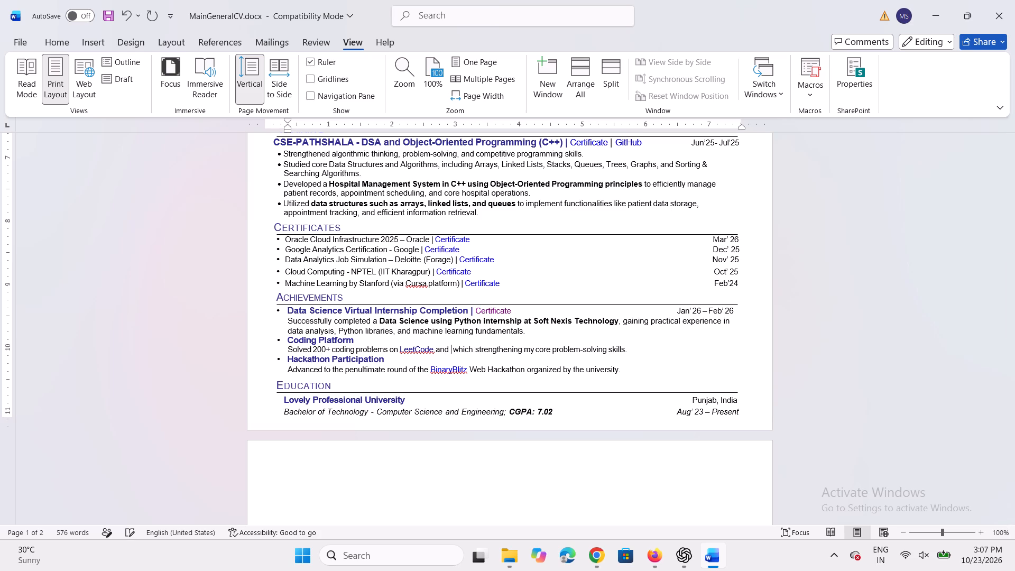
type("Geek")
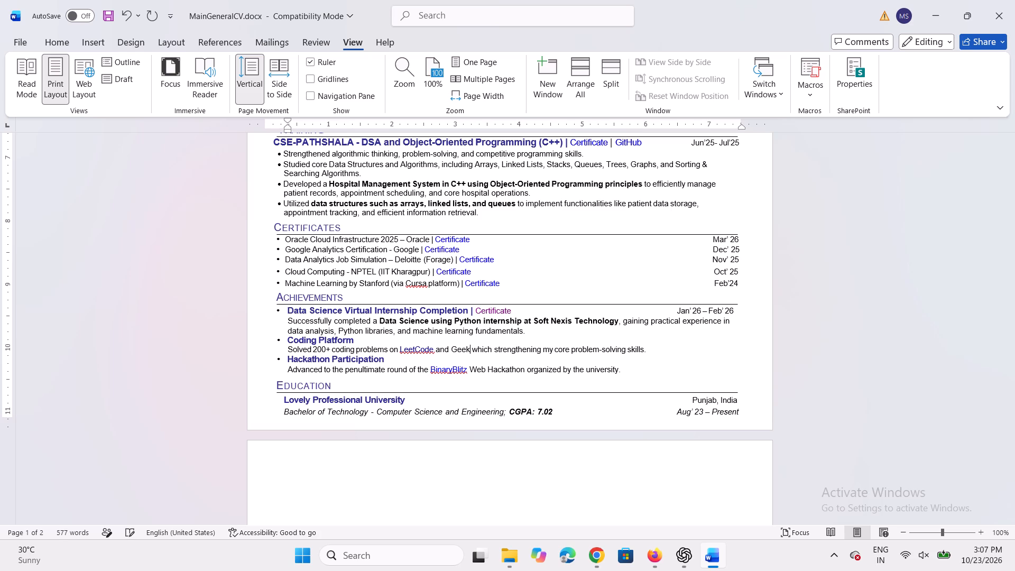
key("s")
type("forGeeks")
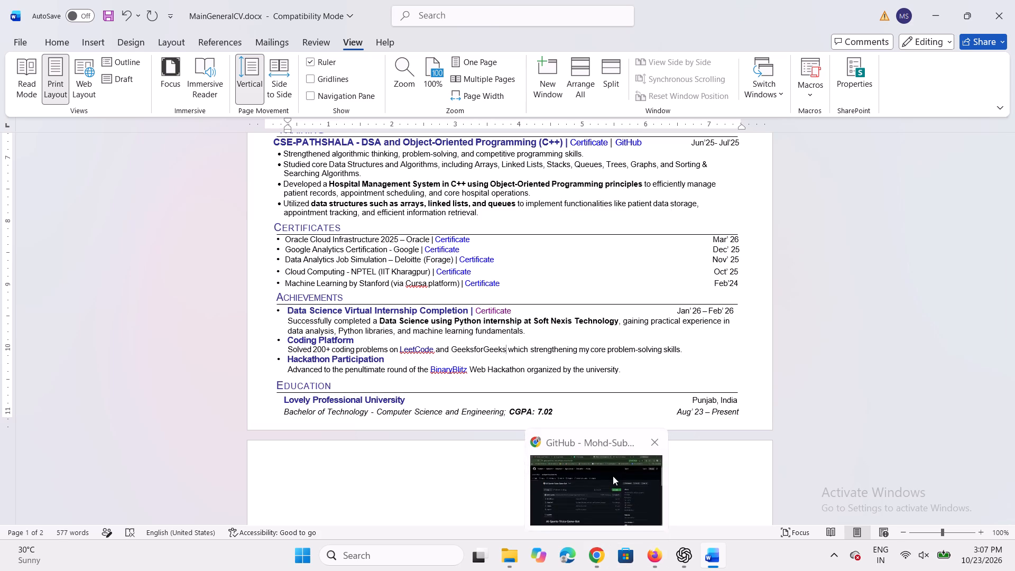
Switch to Chrome, open the GeeksforGeeks profile page in a new tab and copy its web address.
left_click(613, 476)
left_click(792, 13)
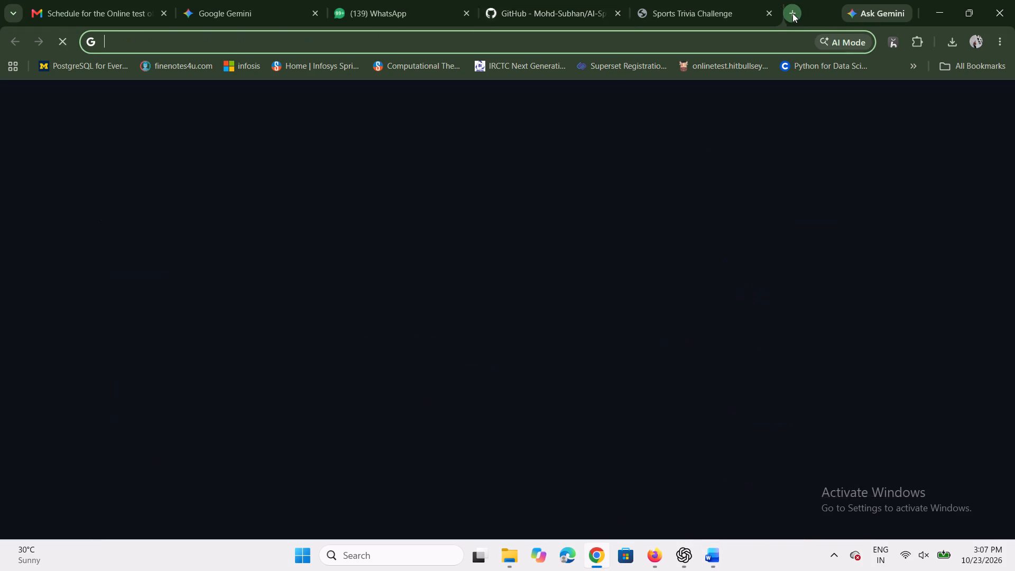
type("geeks")
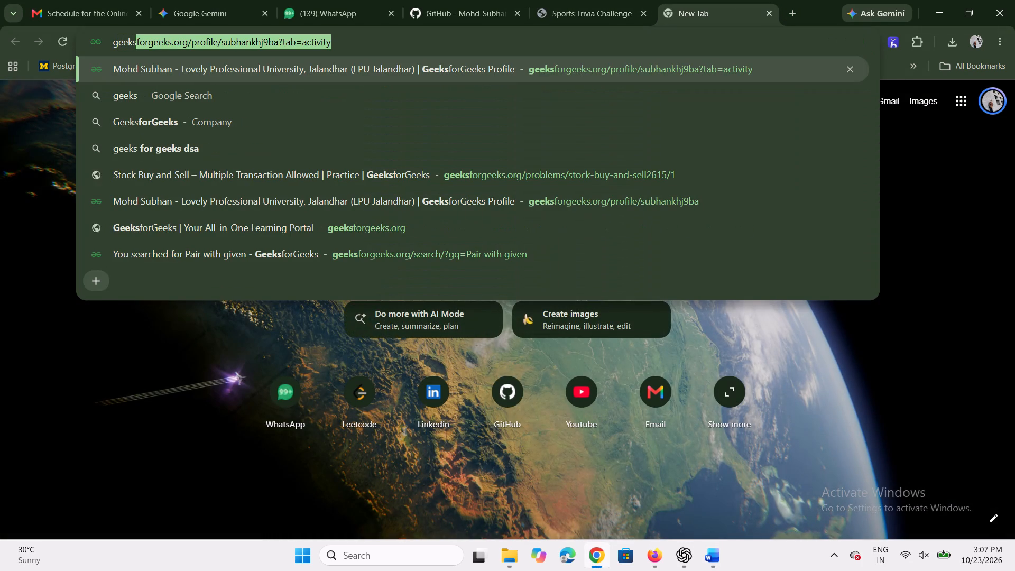
key("Return")
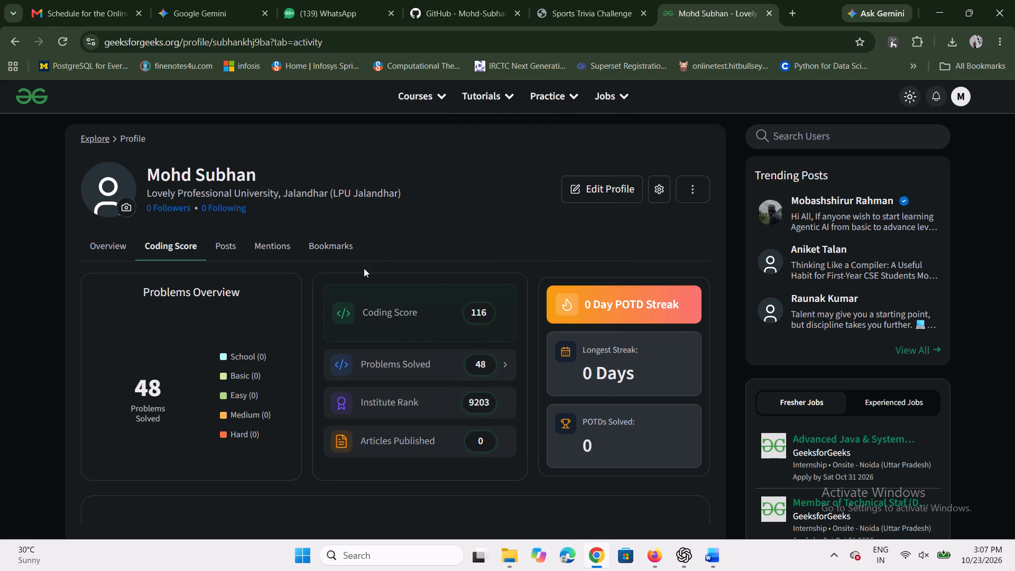
left_click(373, 41)
left_click(373, 40)
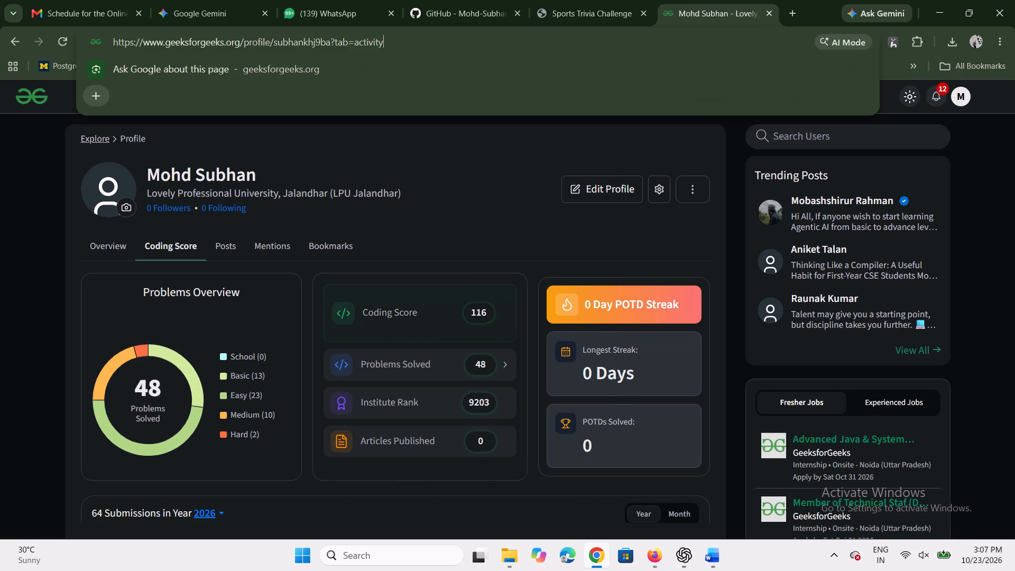
key("ctrl+a")
key("ctrl+c")
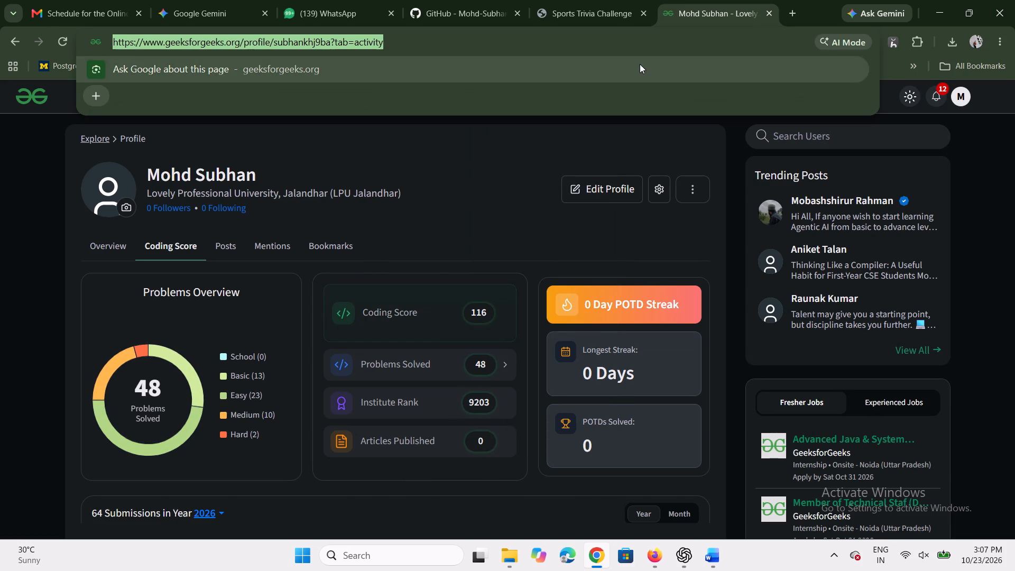
Back in Word, hyperlink the word GeeksforGeeks in the Coding Platform line to the copied profile address.
left_click(719, 515)
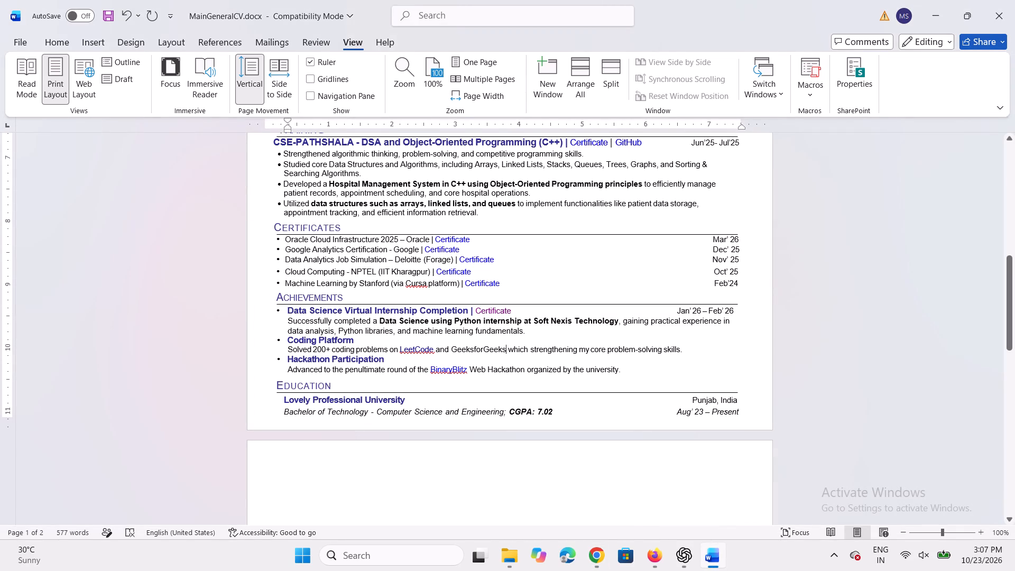
left_click_drag(505, 347, 455, 349)
left_click_drag(455, 349, 453, 349)
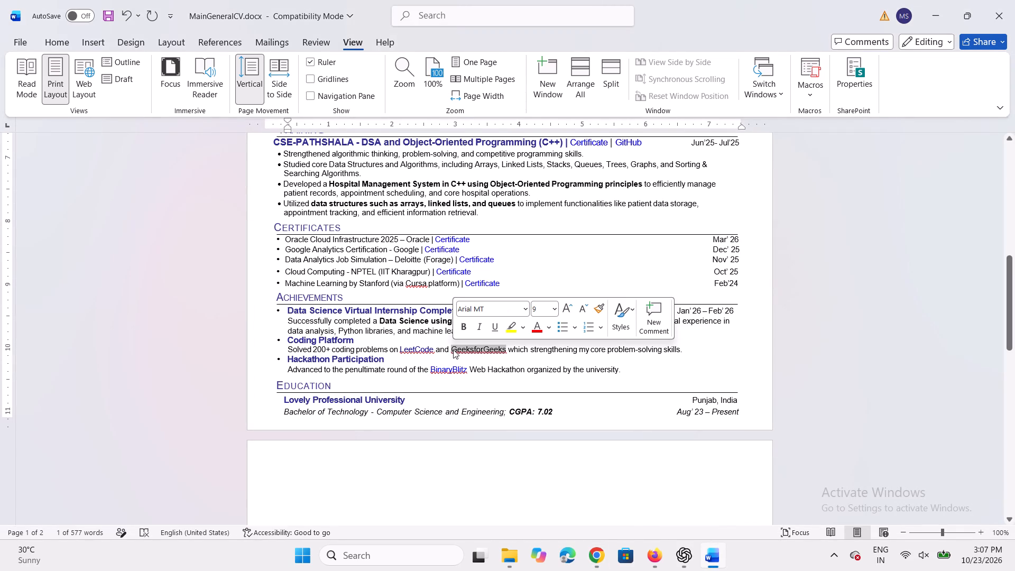
key("ctrl+k")
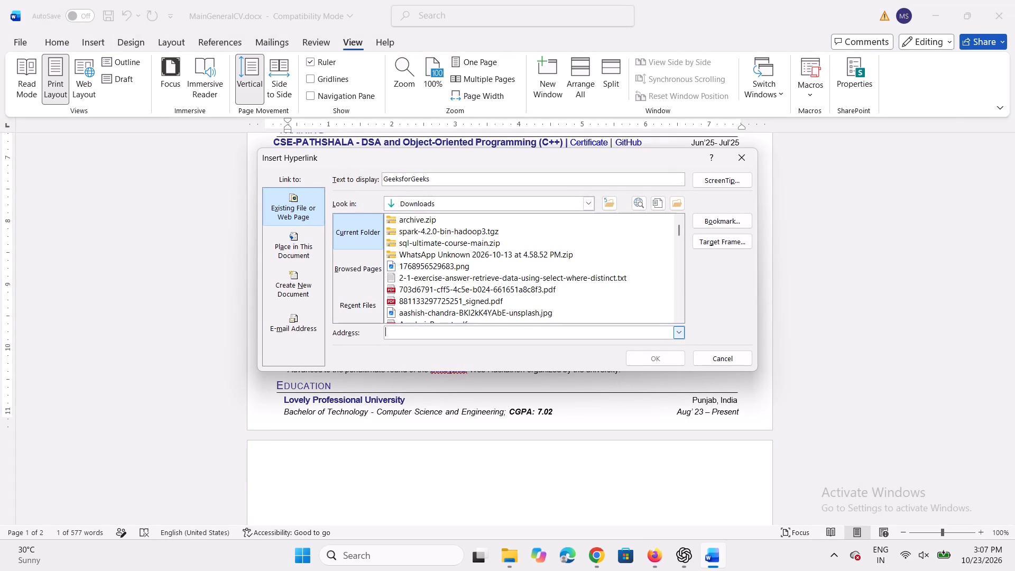
left_click(455, 333)
key("ctrl+v")
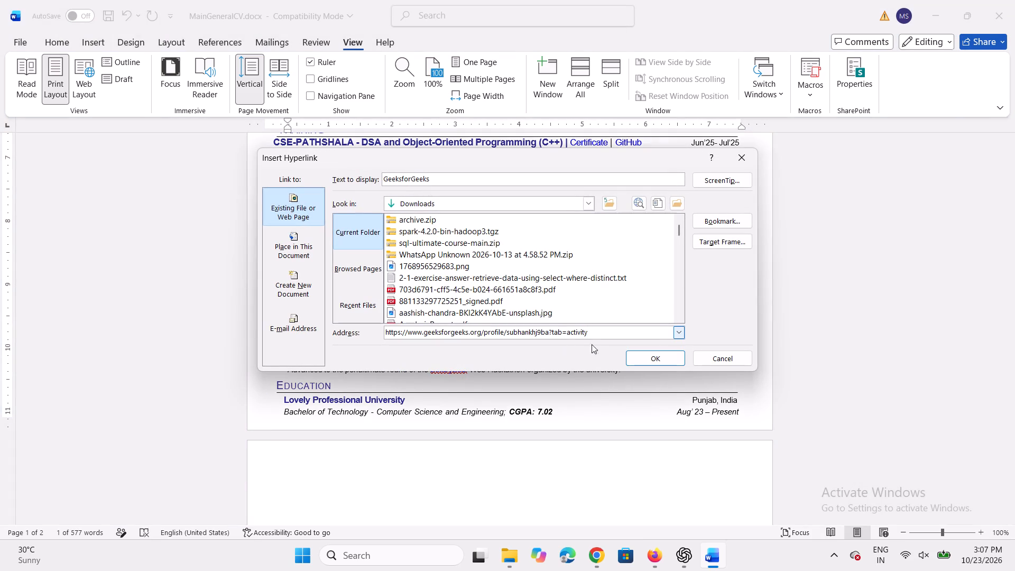
left_click(629, 354)
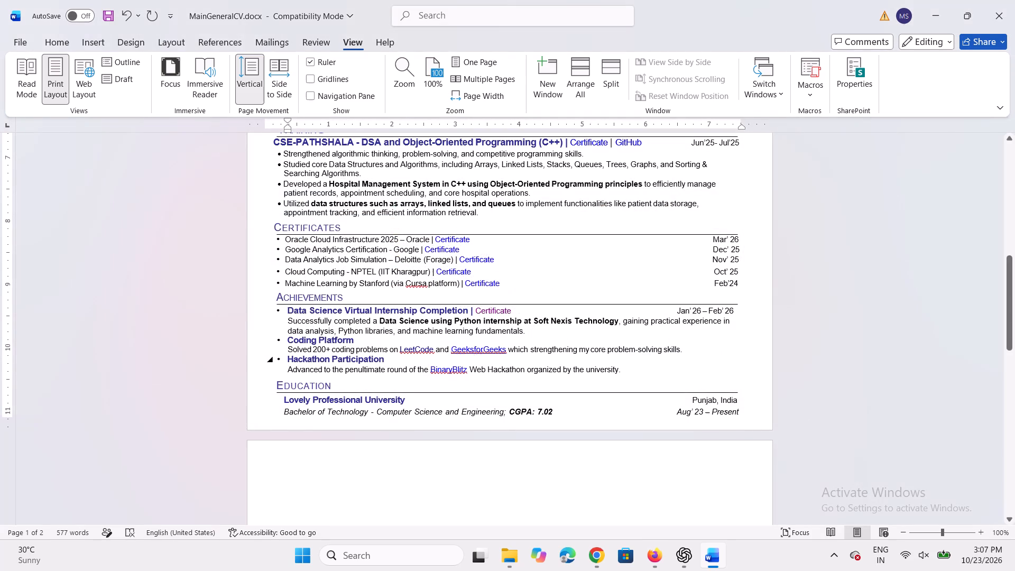
Ignore all spelling flags on the words GeeksforGeeks and LeetCode in the Coding Platform line.
right_click(490, 352)
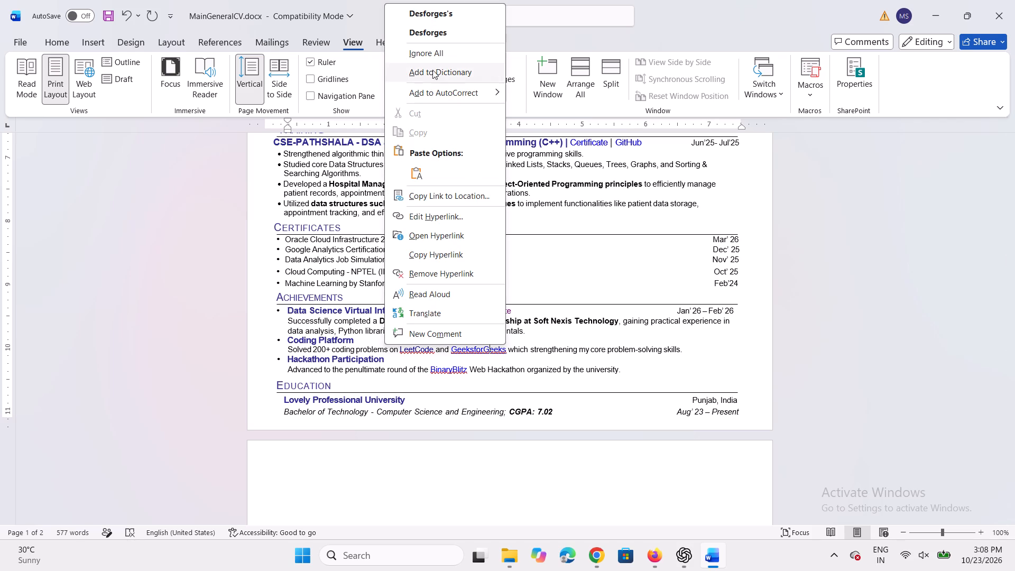
left_click(435, 50)
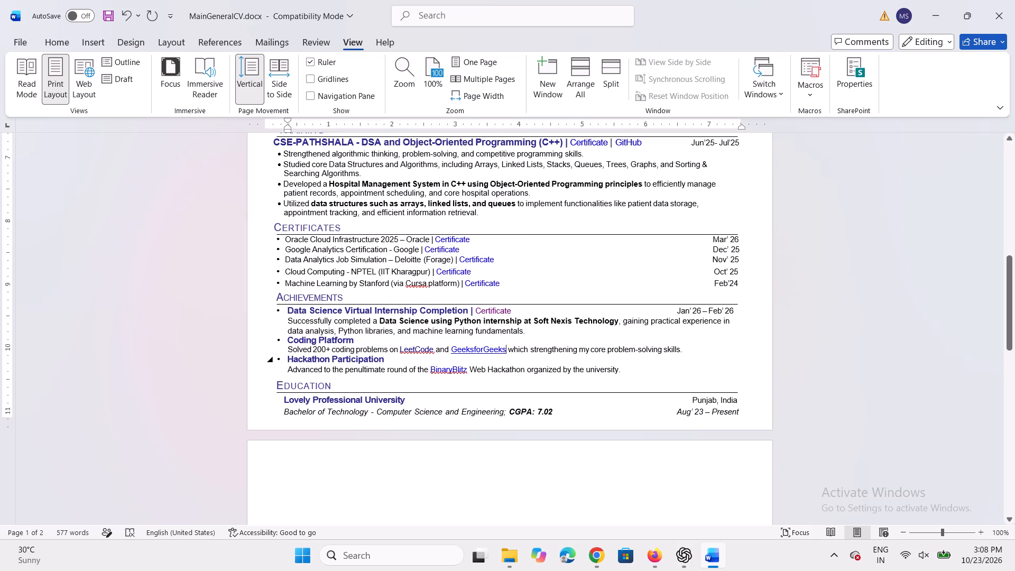
right_click(470, 356)
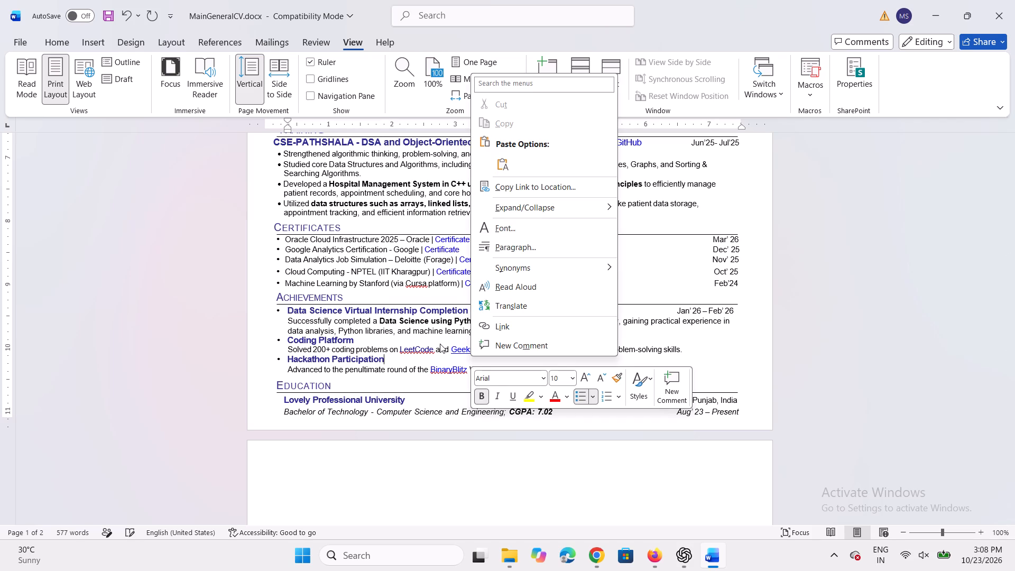
left_click(422, 349)
right_click(422, 353)
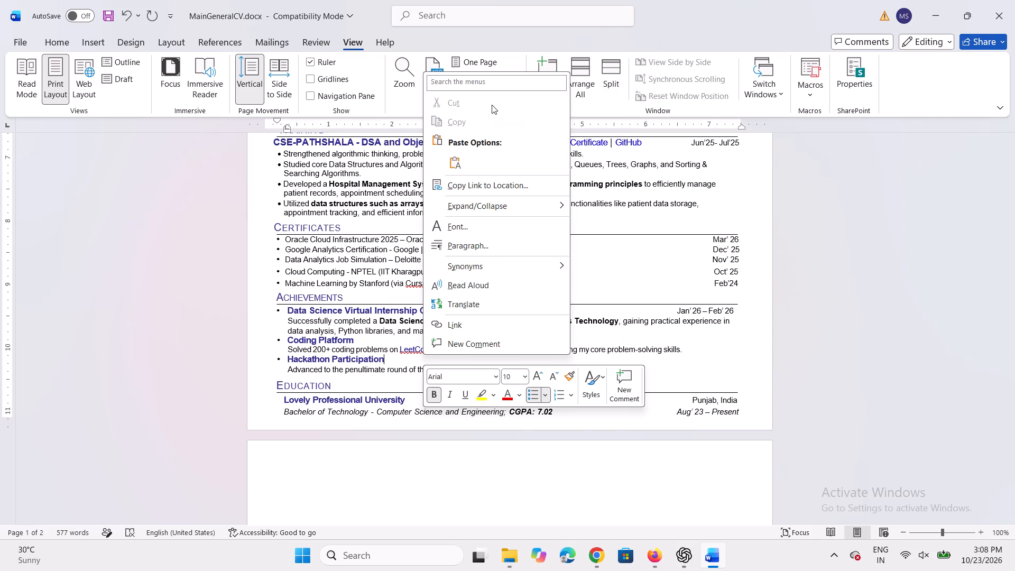
left_click(407, 318)
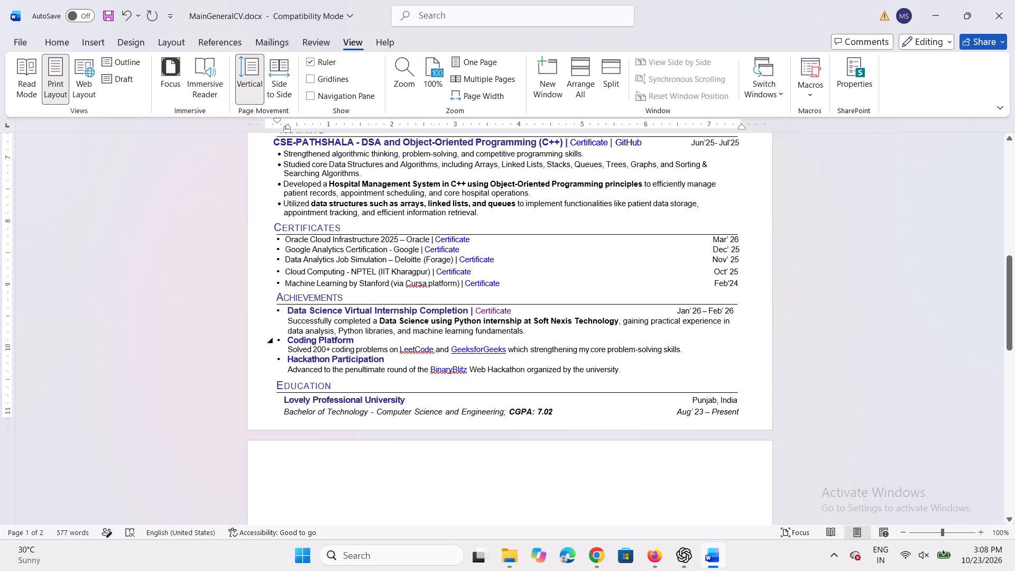
right_click(409, 352)
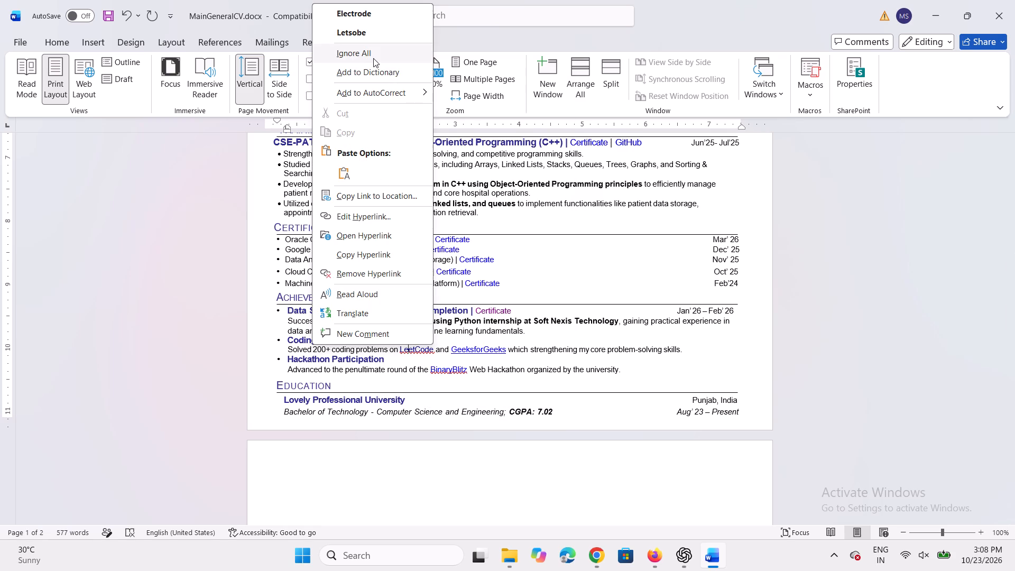
left_click(371, 58)
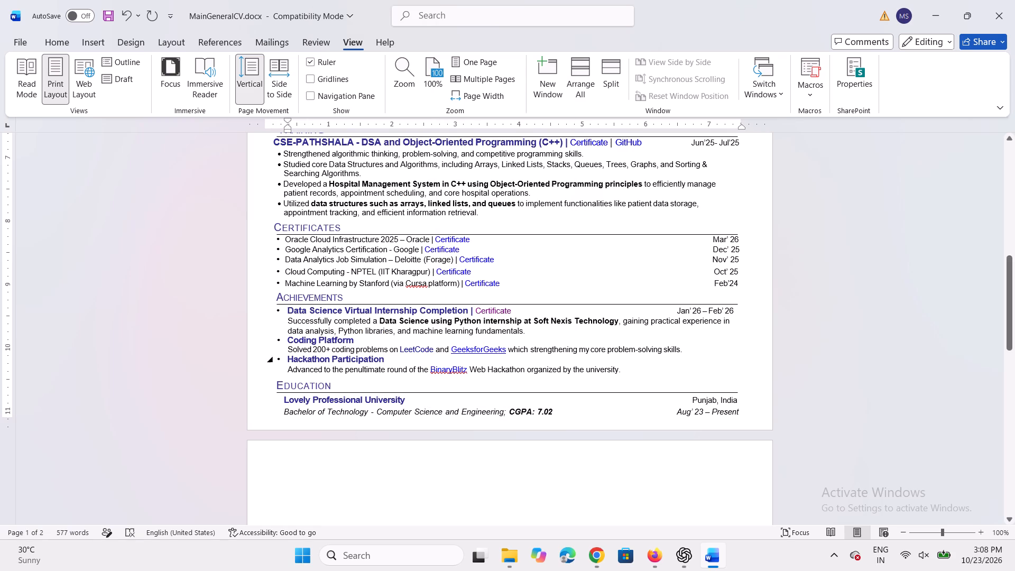
Remove the underline from the GeeksforGeeks link in the Coding Platform line.
left_click_drag(506, 350, 505, 350)
left_click_drag(505, 350, 453, 346)
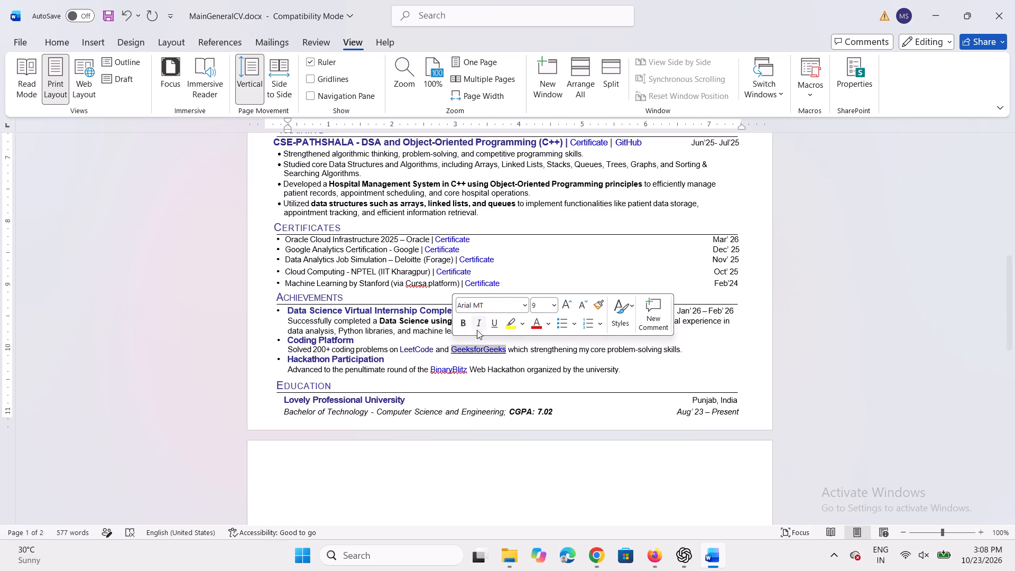
left_click(494, 319)
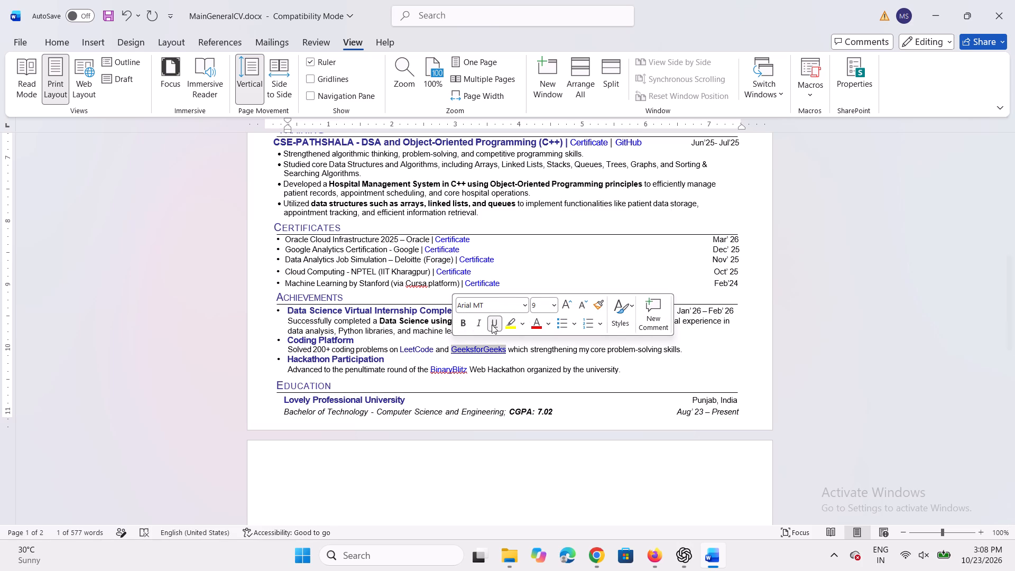
left_click(491, 325)
left_click(616, 448)
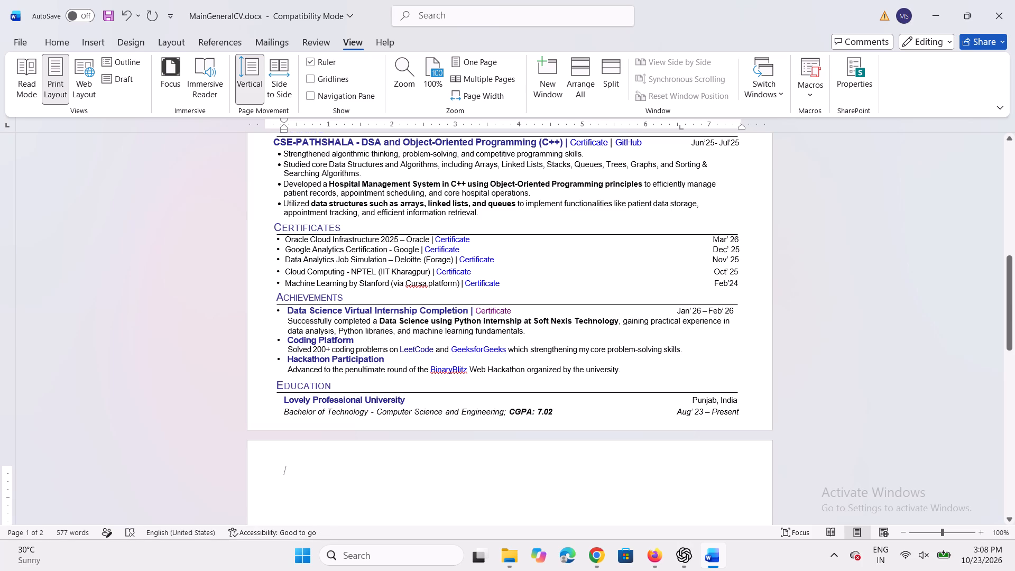
Review the whole CV from the header and skills down to the education section.
left_click_drag(1011, 329, 1014, 333)
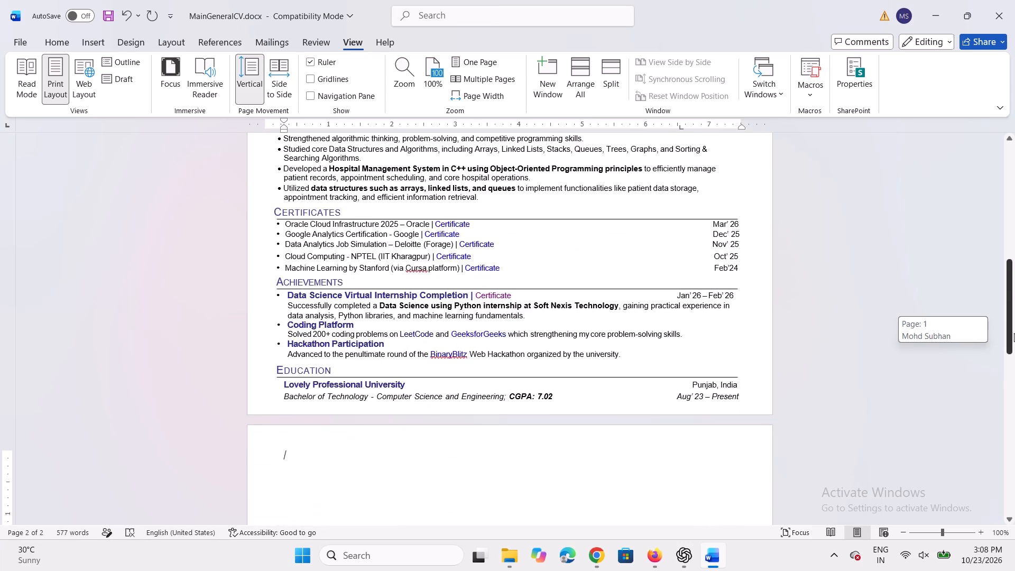
left_click_drag(1014, 333, 1008, 311)
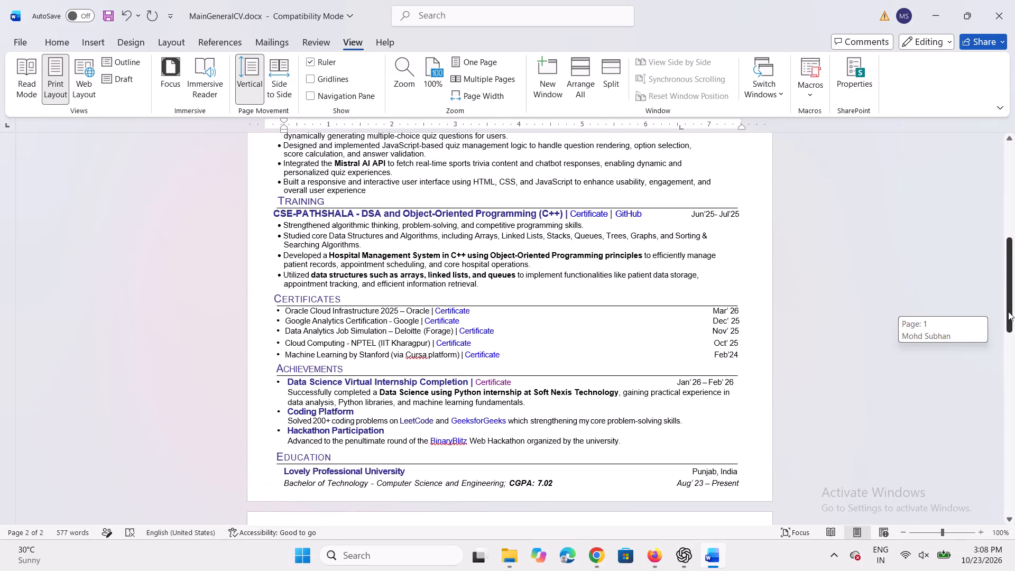
left_click_drag(1008, 311, 1014, 216)
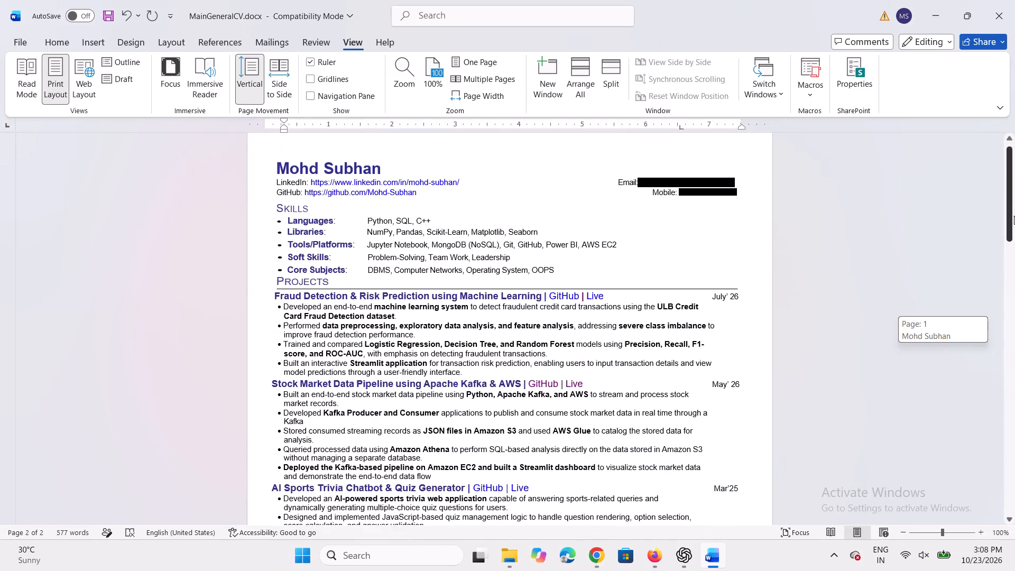
left_click_drag(1014, 216, 1010, 216)
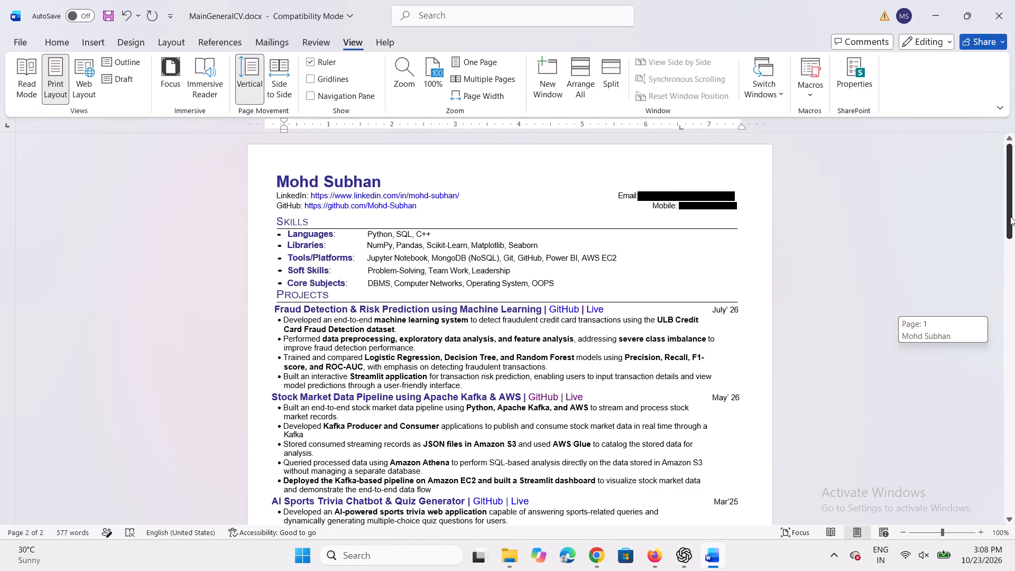
left_click_drag(1010, 216, 1010, 217)
left_click_drag(1010, 217, 992, 282)
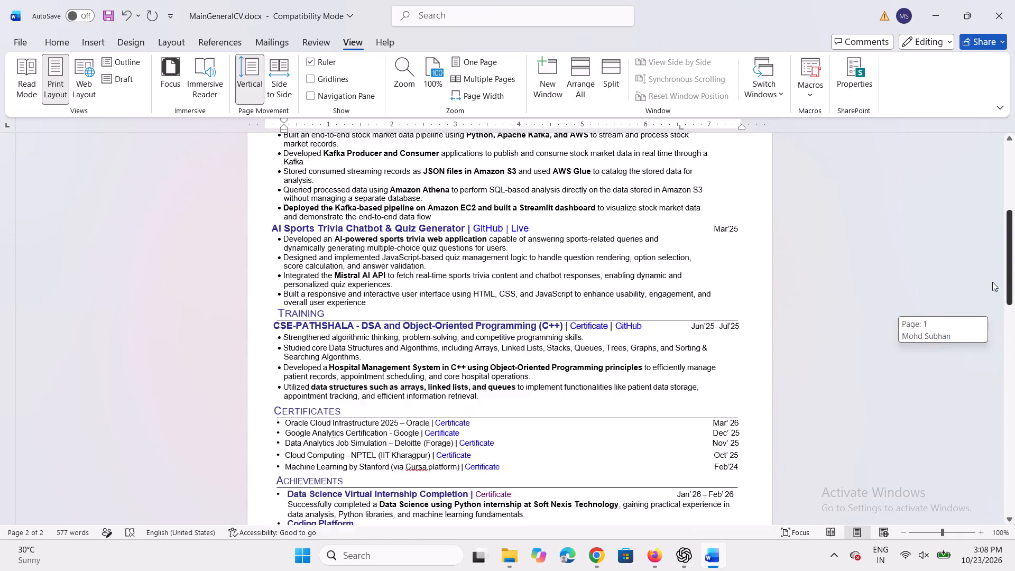
left_click_drag(992, 282, 990, 320)
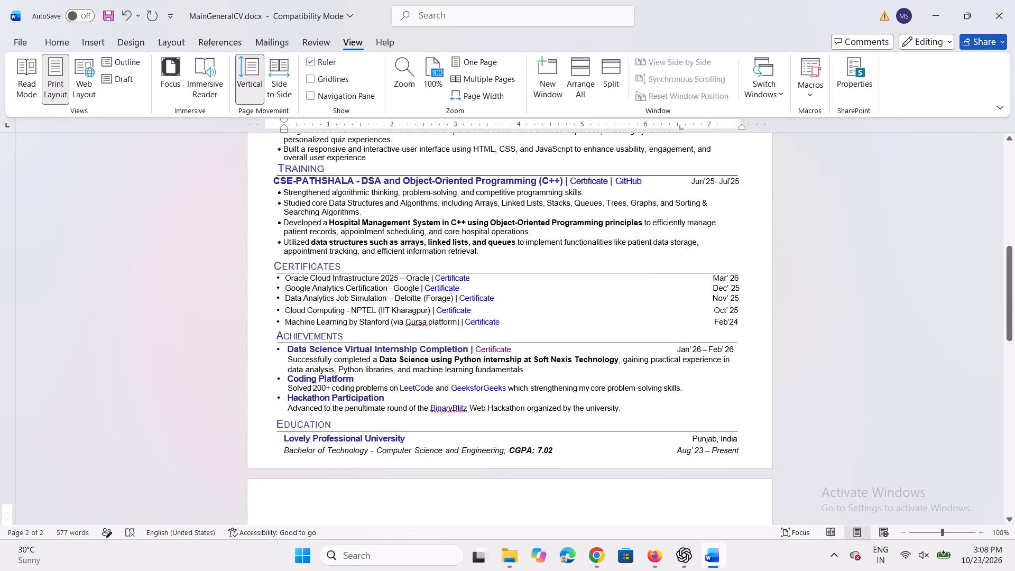
Delete the empty paragraph after the education section to remove the blank second page.
left_click(330, 512)
key("ctrl+BackSpace")
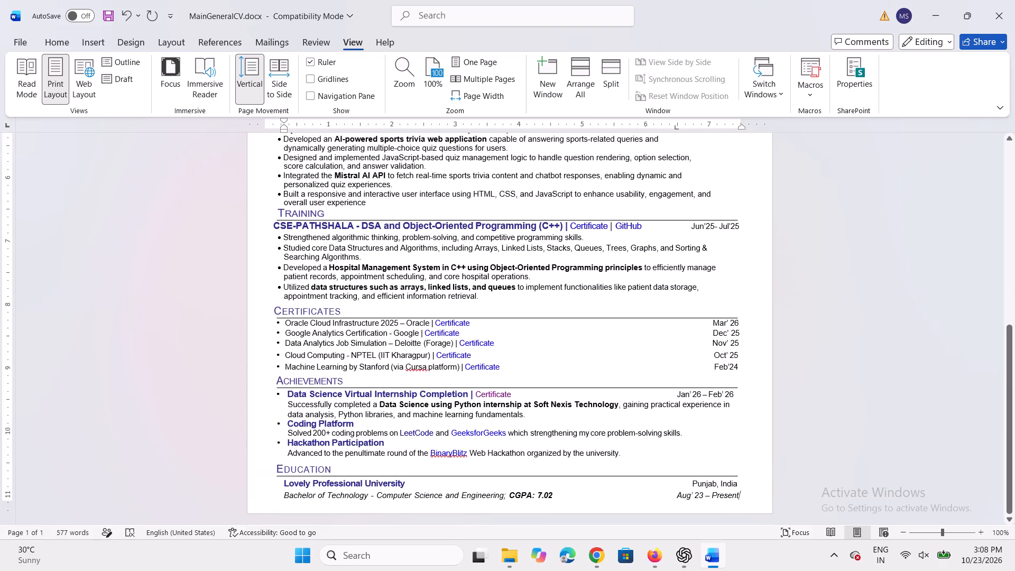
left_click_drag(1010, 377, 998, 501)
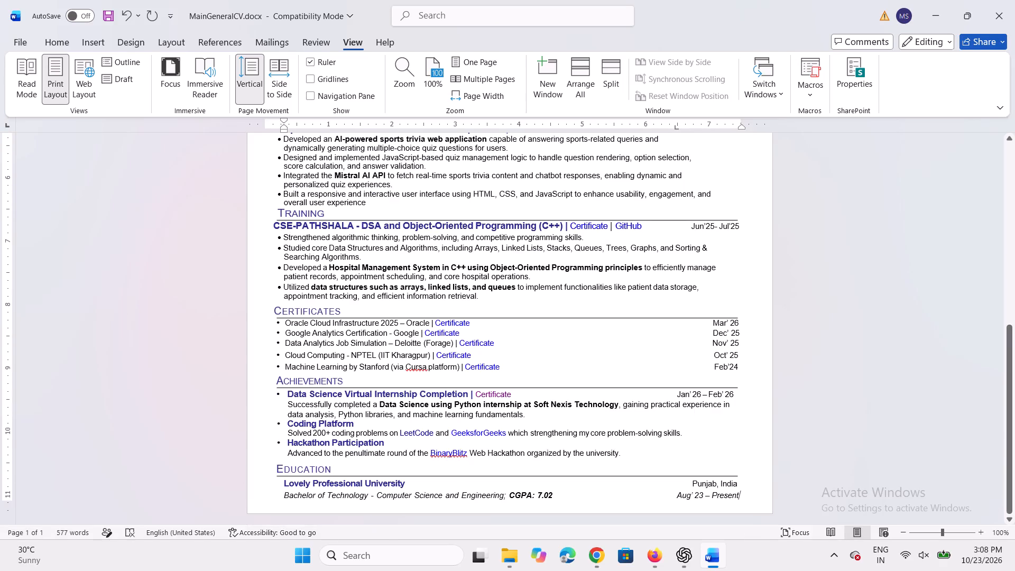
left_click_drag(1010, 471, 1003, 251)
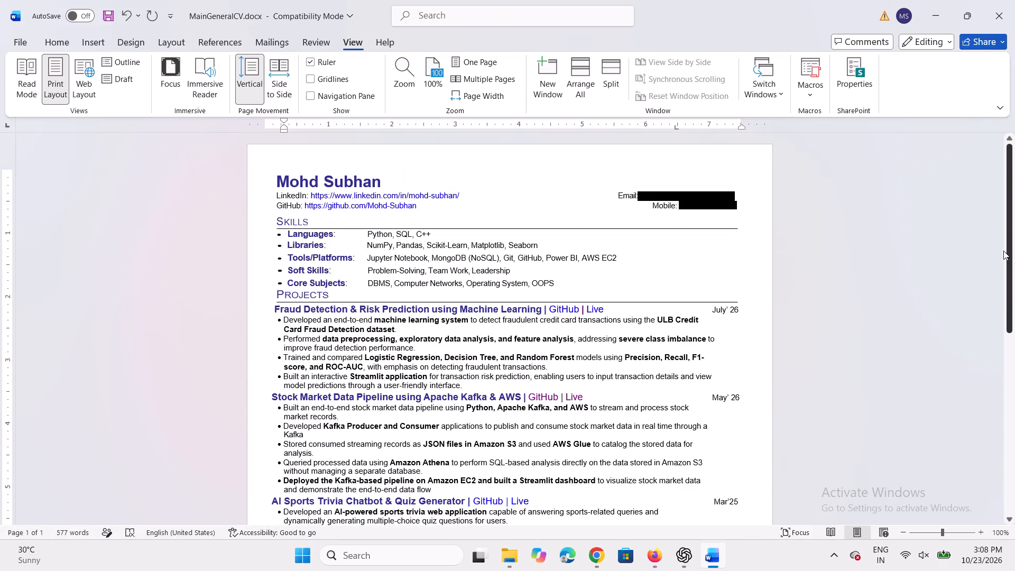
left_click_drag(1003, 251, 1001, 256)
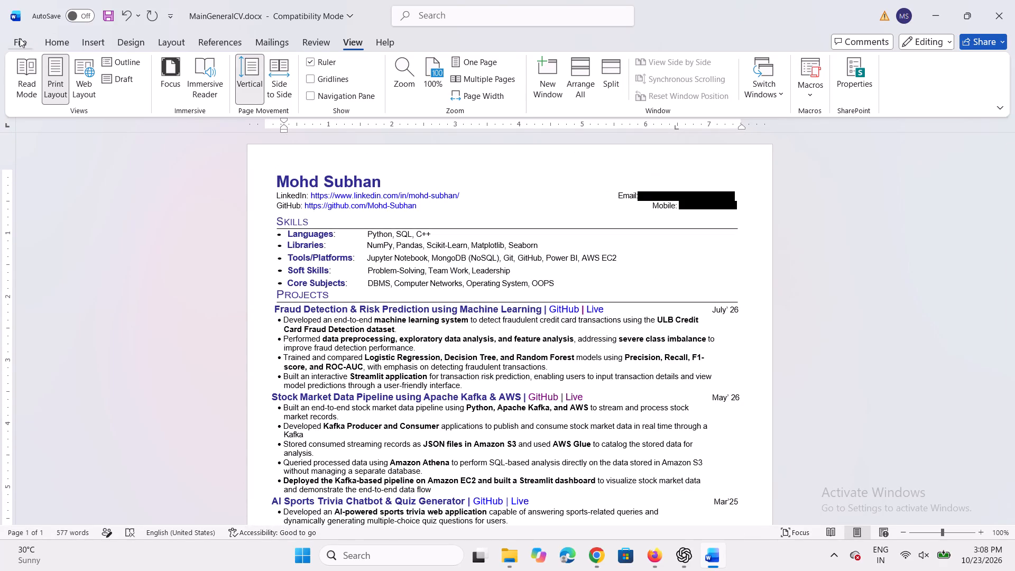
Save a copy of the CV in the Downloads folder under the file name CVforOffCampus.
left_click(20, 38)
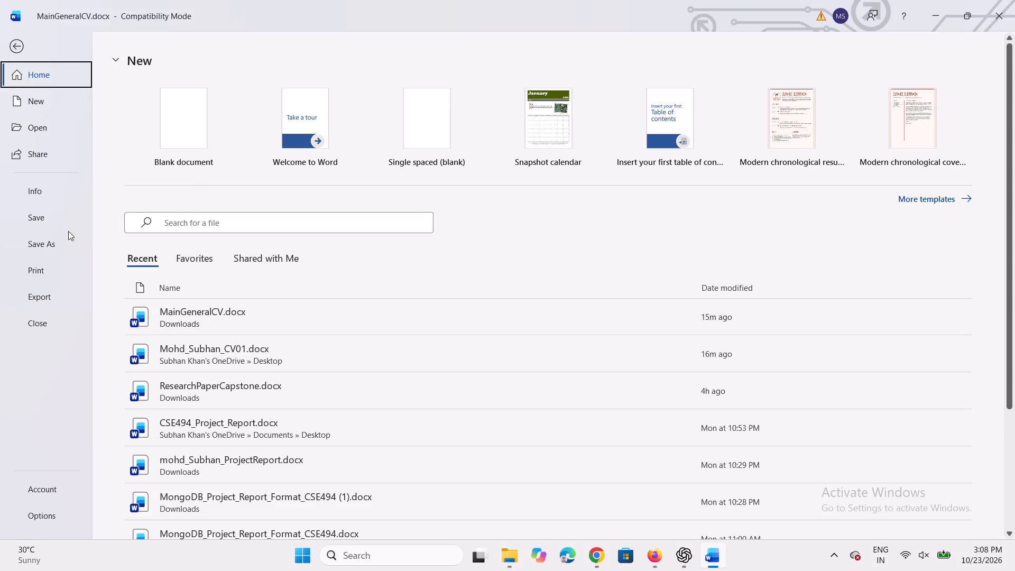
left_click(44, 246)
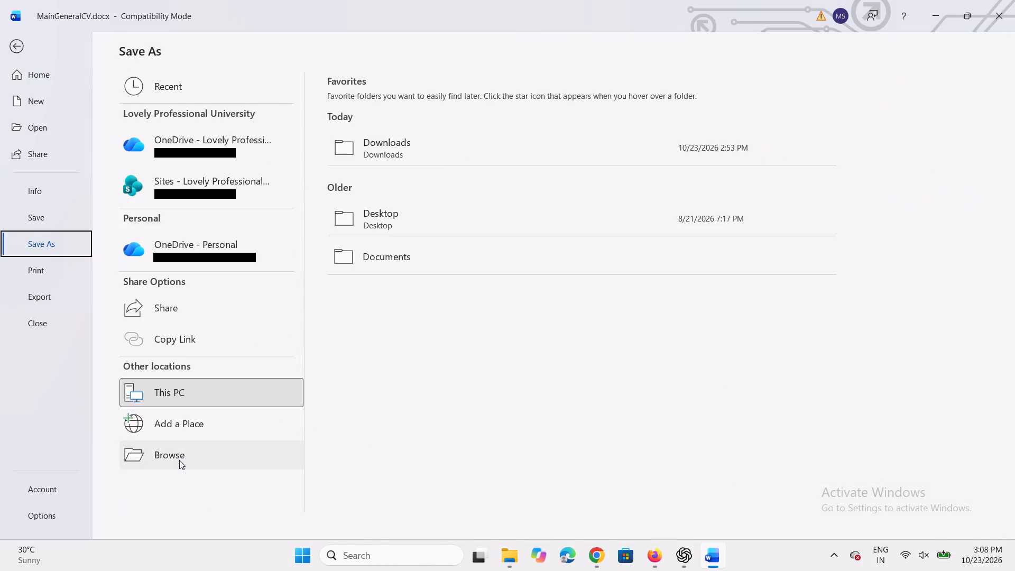
left_click(179, 460)
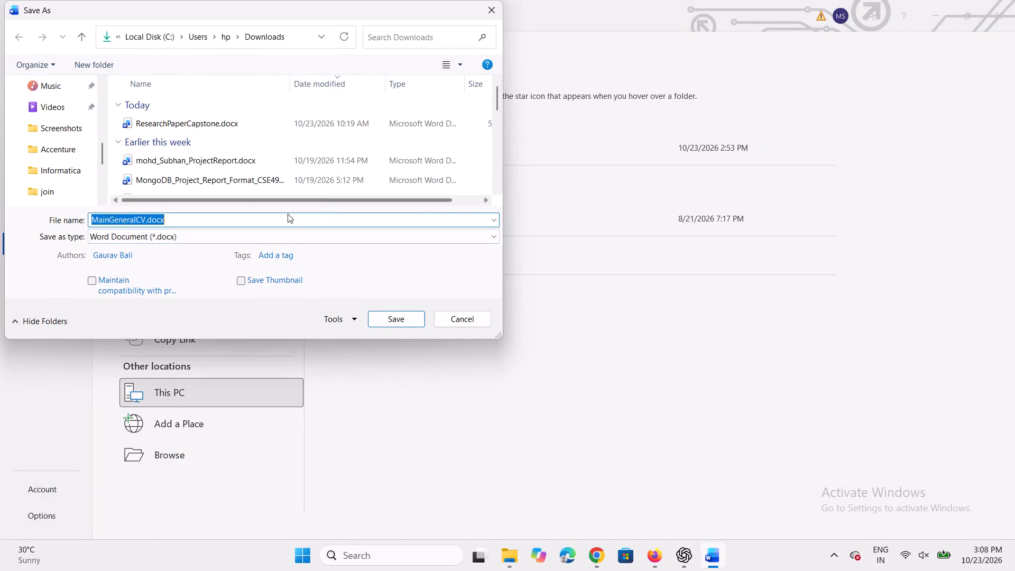
key("BackSpace")
key("shift+c")
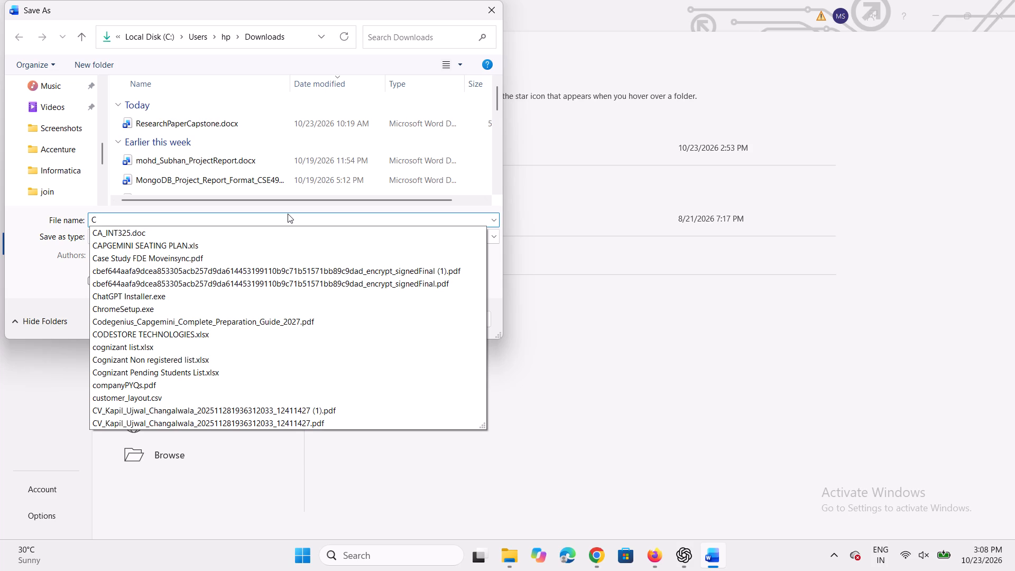
key("shift+v")
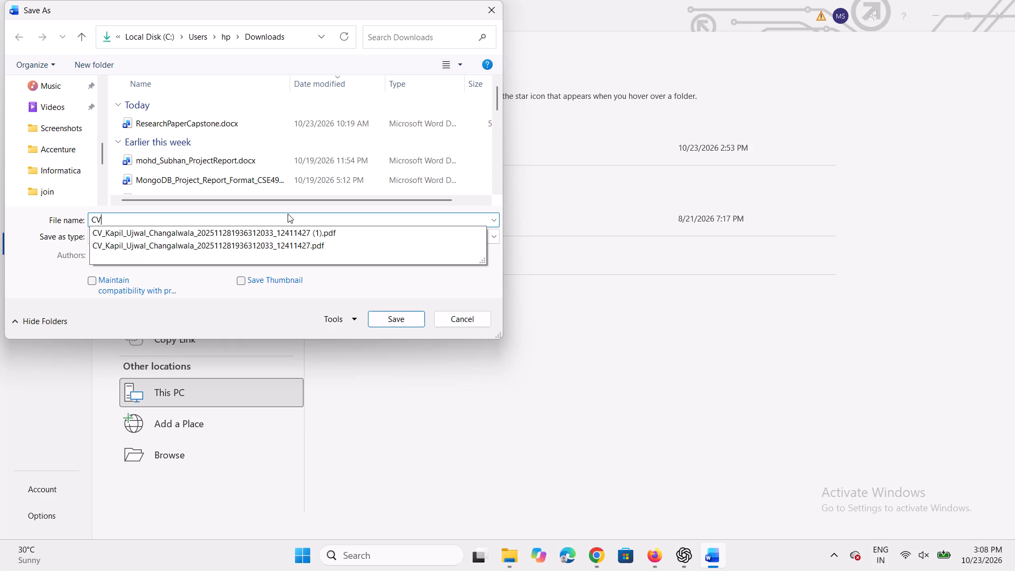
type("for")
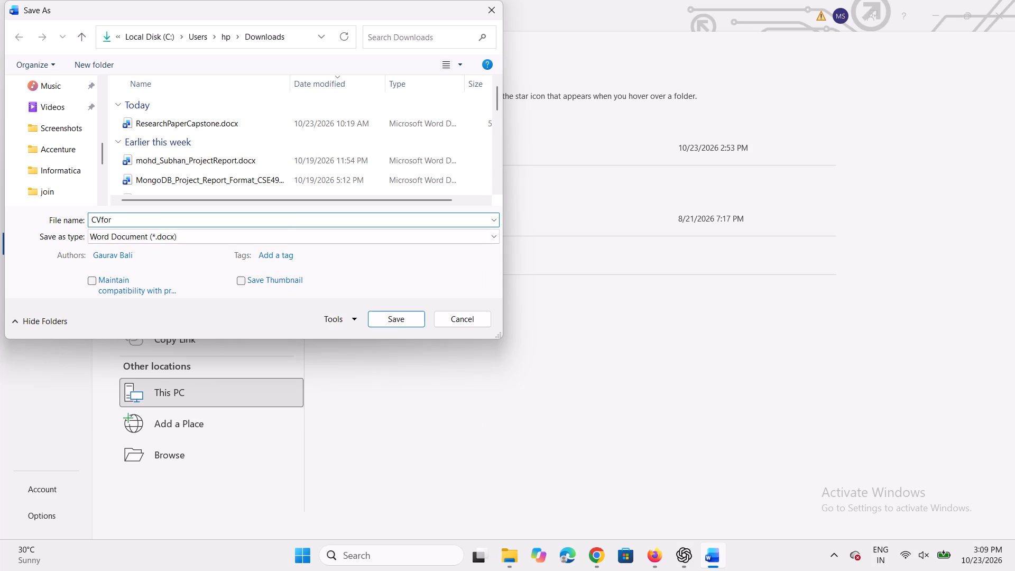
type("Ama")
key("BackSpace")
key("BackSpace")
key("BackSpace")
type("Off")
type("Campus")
Save the CV as a PDF on the Desktop under the file name CVforOffCampus.
left_click(213, 232)
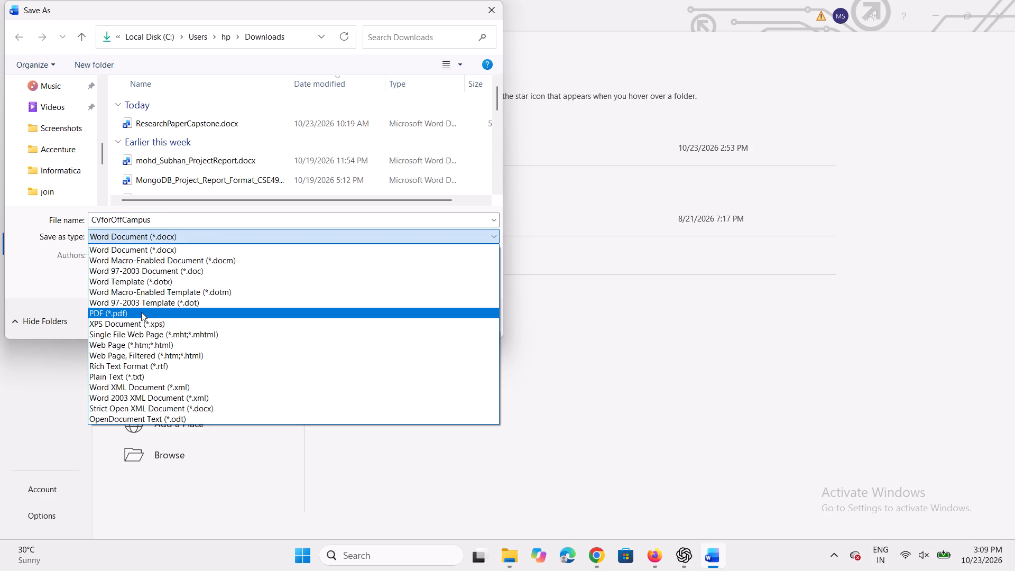
left_click(140, 313)
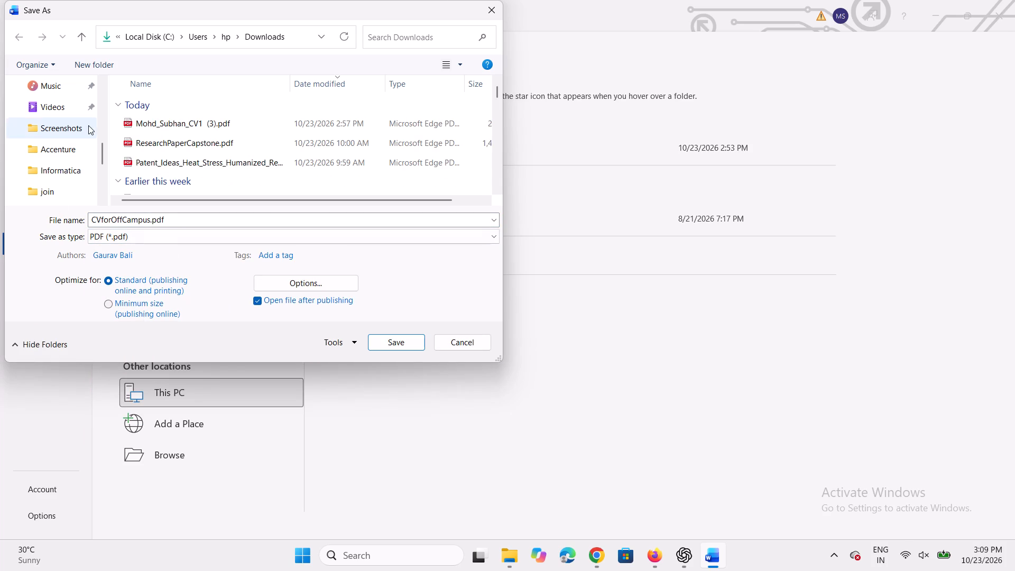
left_click_drag(101, 149, 101, 130)
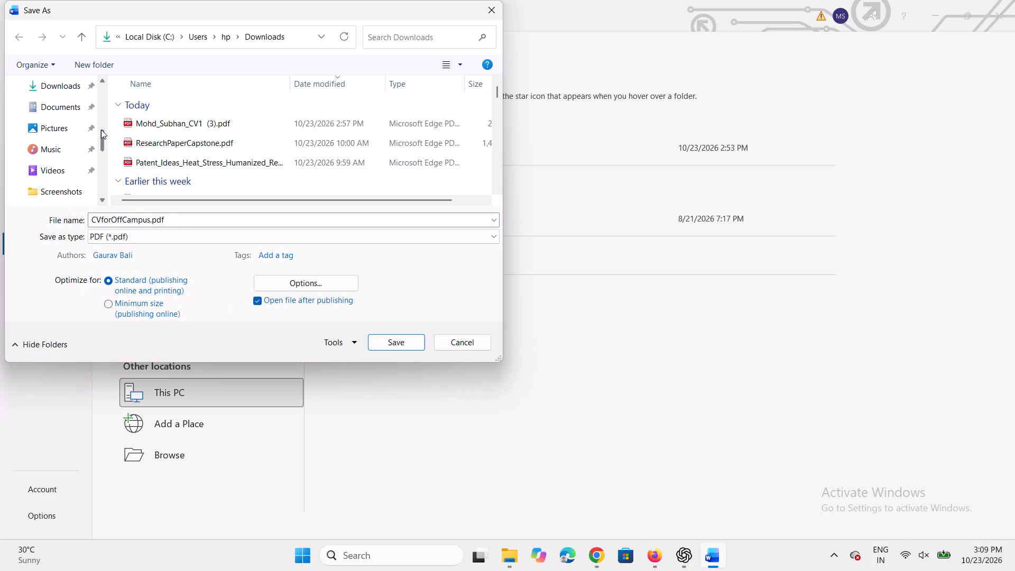
left_click_drag(101, 139, 101, 137)
left_click_drag(101, 137, 100, 128)
left_click(48, 128)
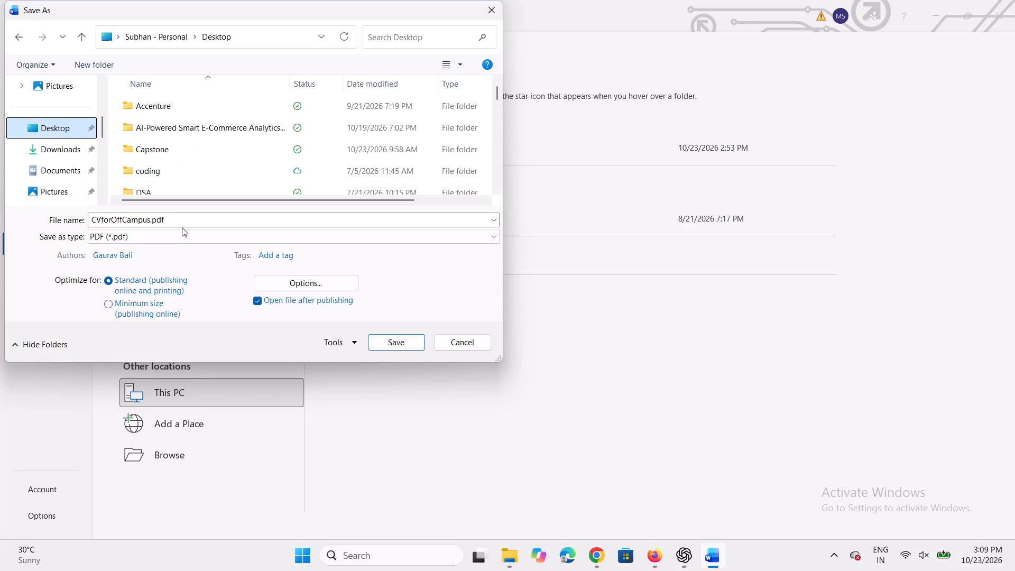
left_click(390, 338)
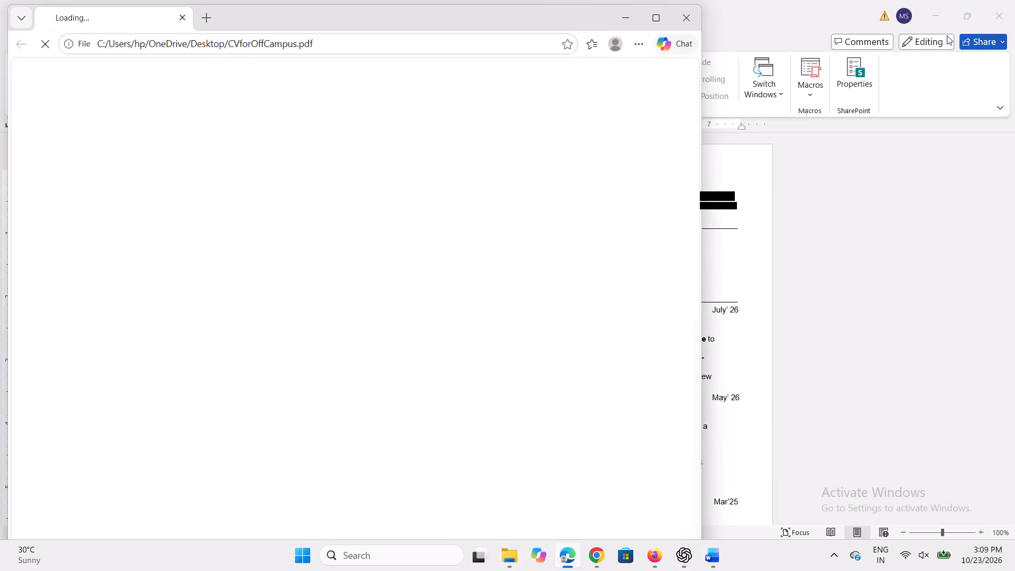
Minimize the opened CVforOffCampus PDF and switch to the Chrome window.
left_click(626, 17)
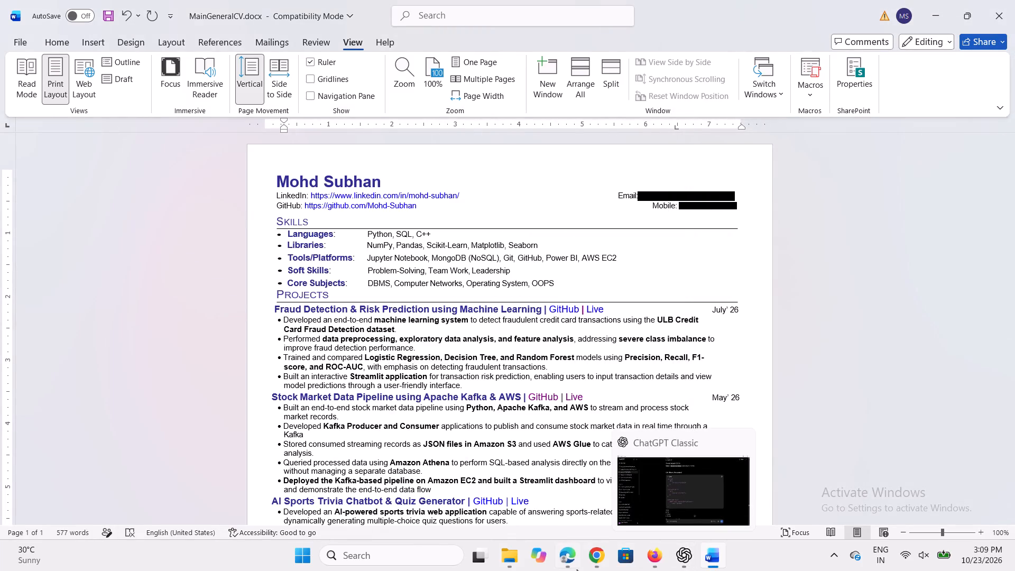
left_click(586, 494)
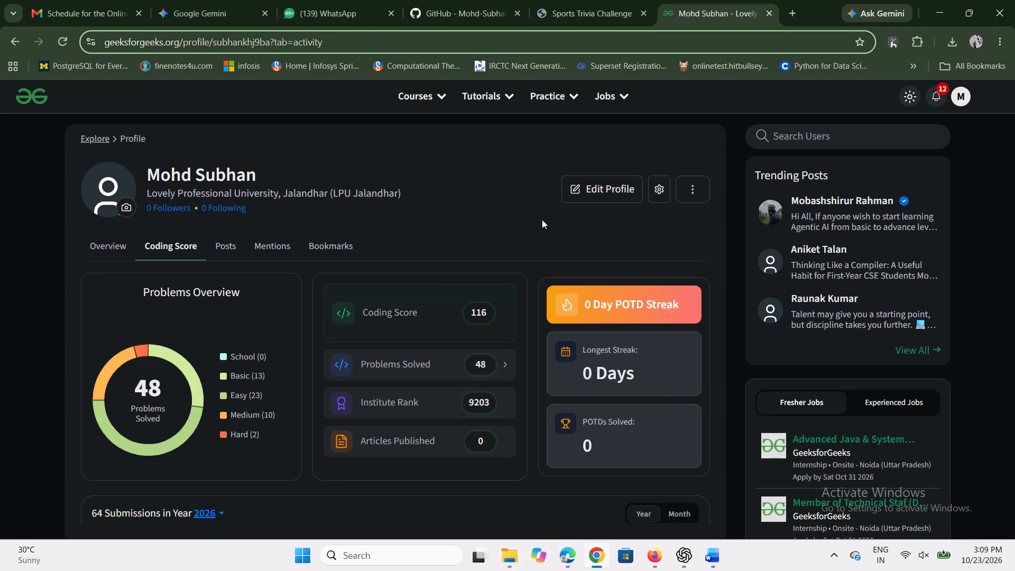